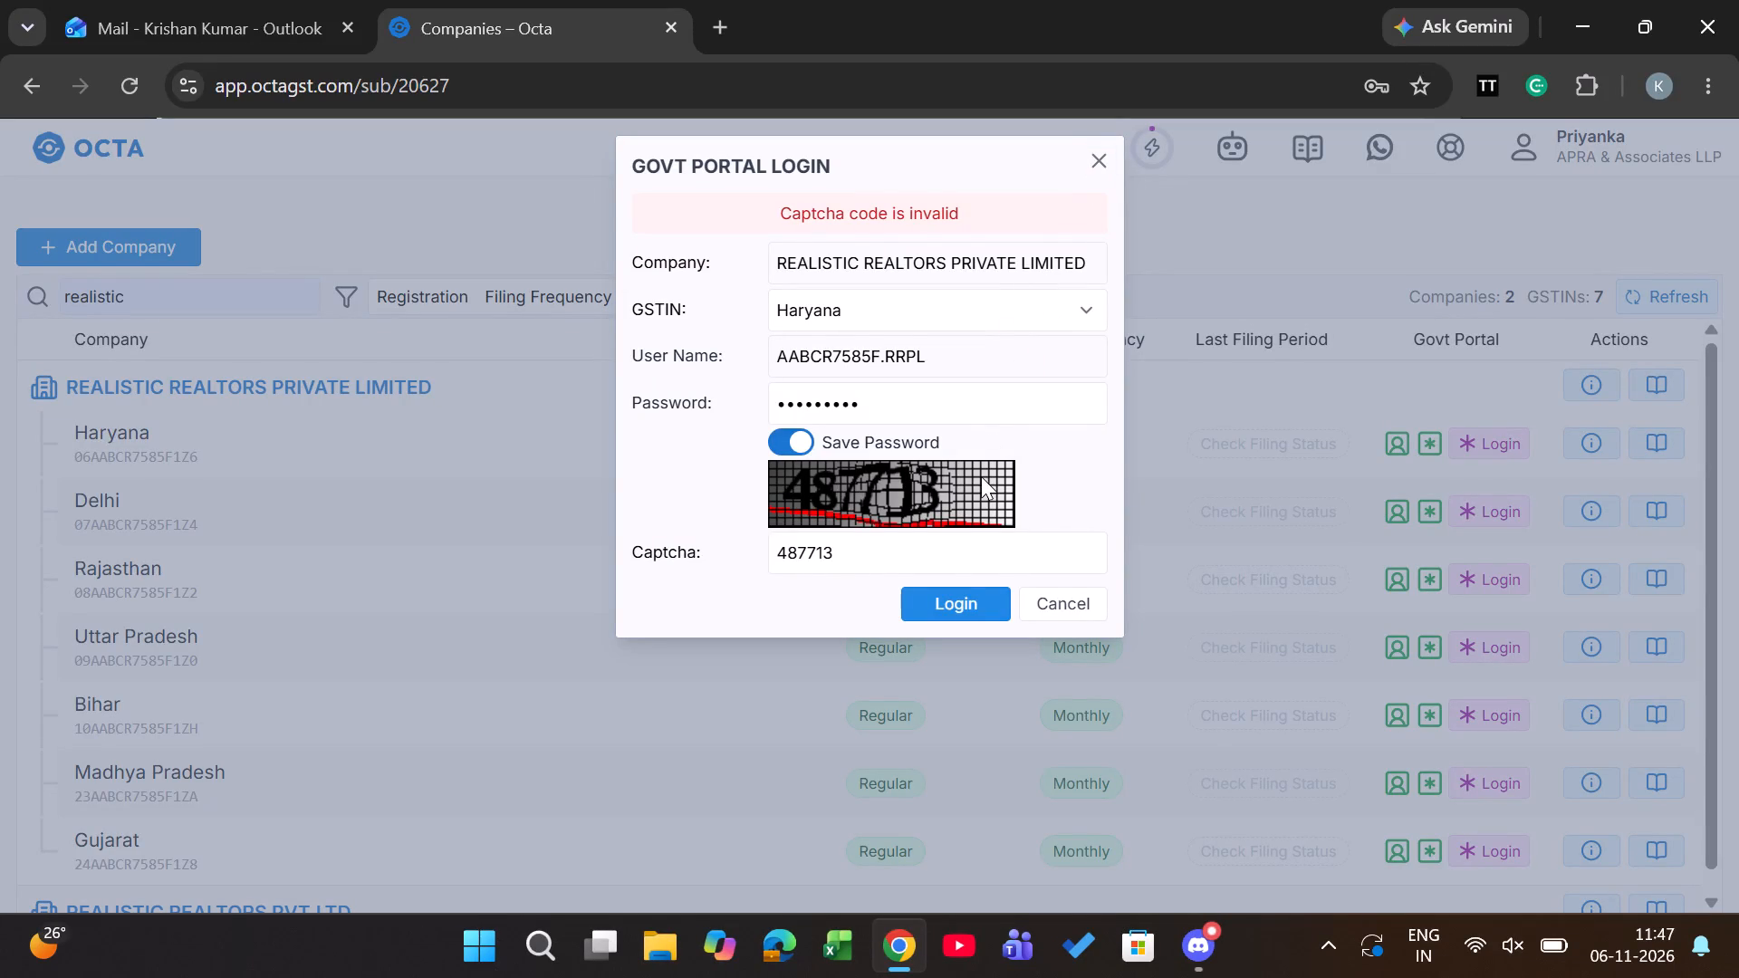
Log in to the GST portal for Realistic Realtors Private Limited's Haryana registration, open the portal and dismiss its announcement banner.
left_click(951, 595)
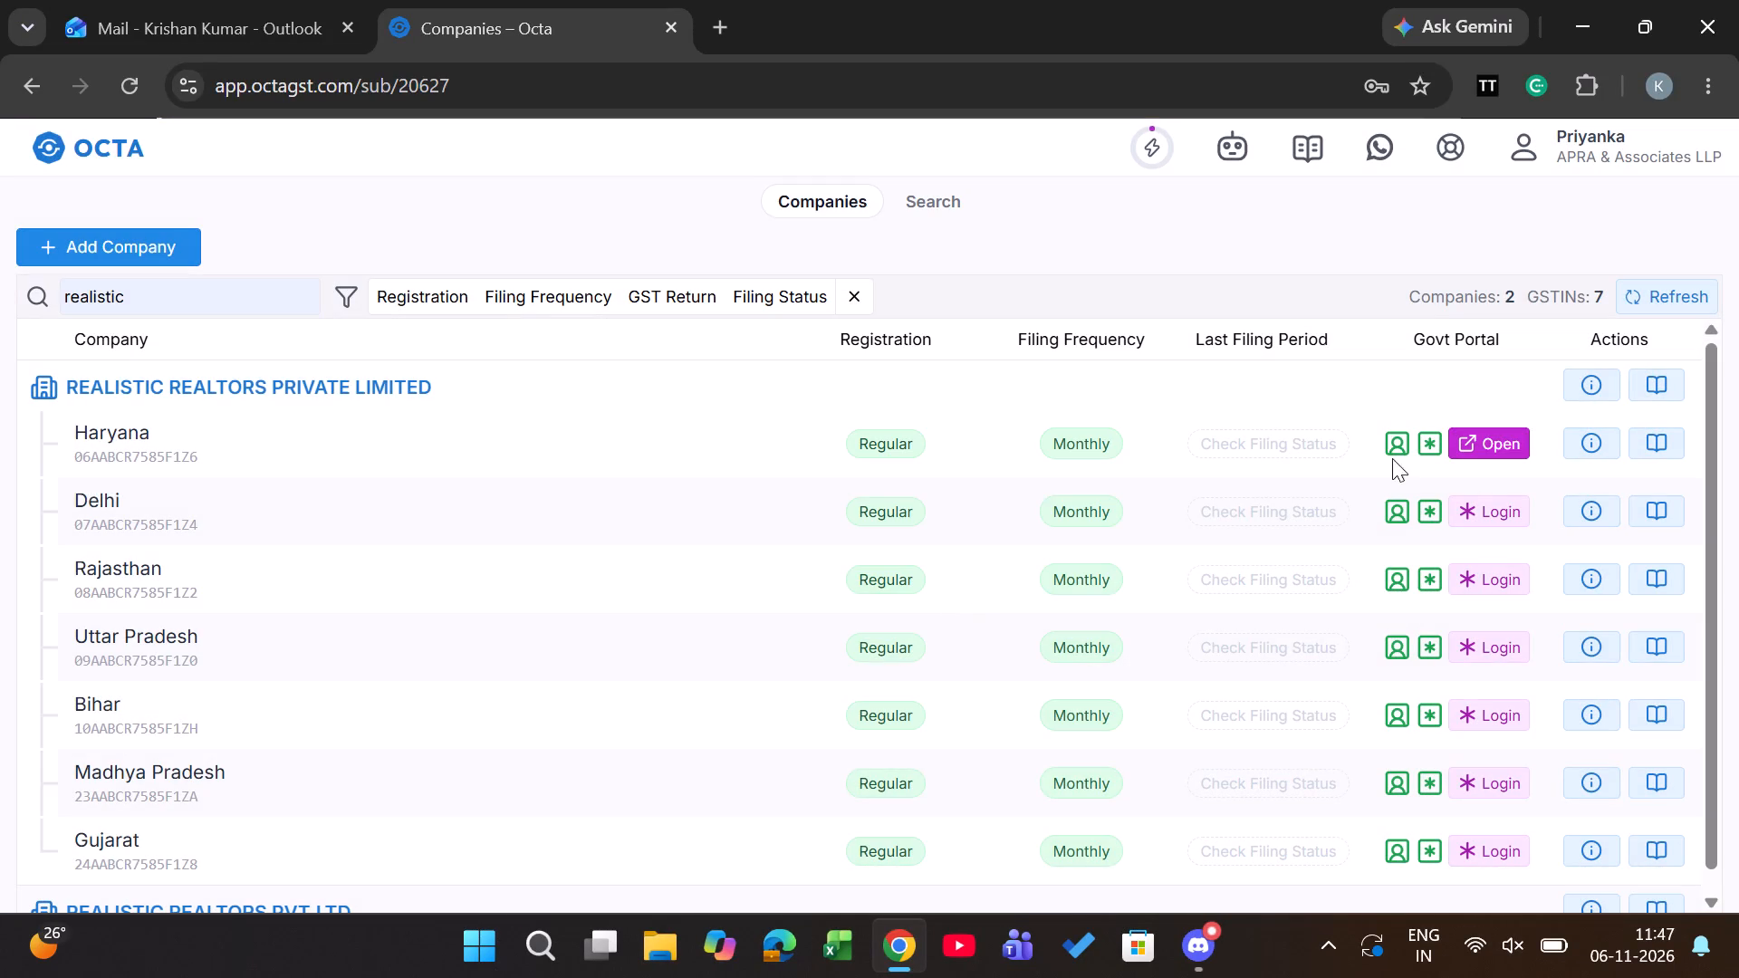
left_click(1486, 449)
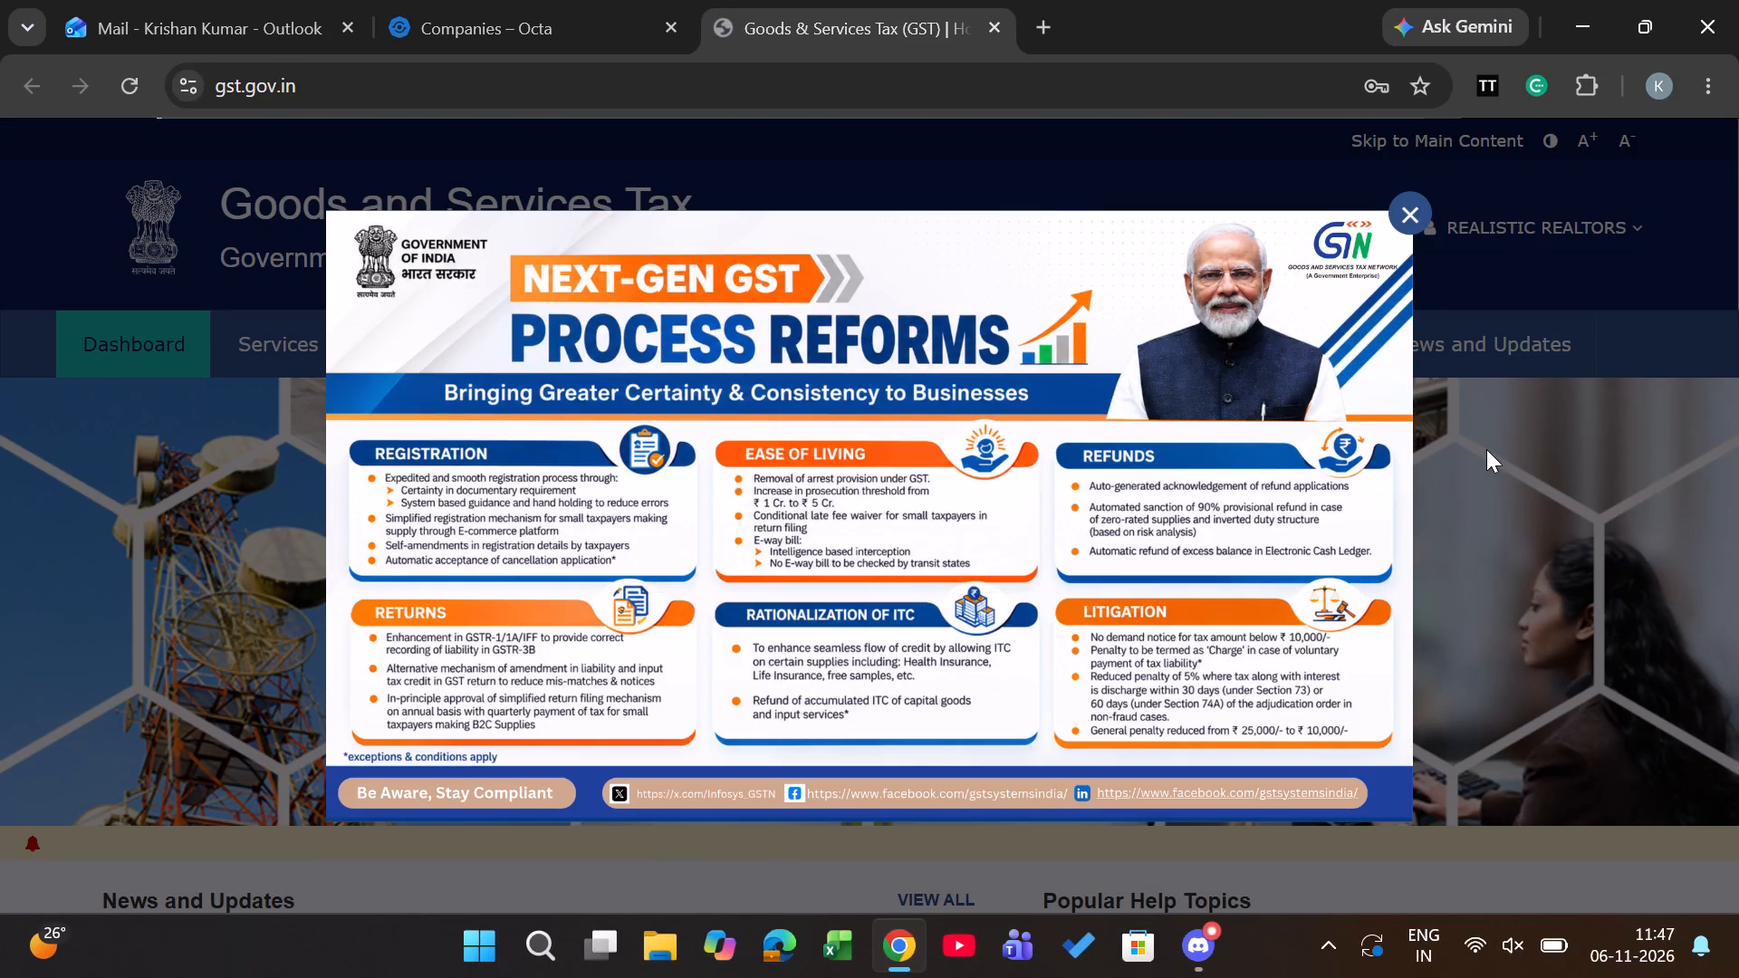
left_click(1408, 220)
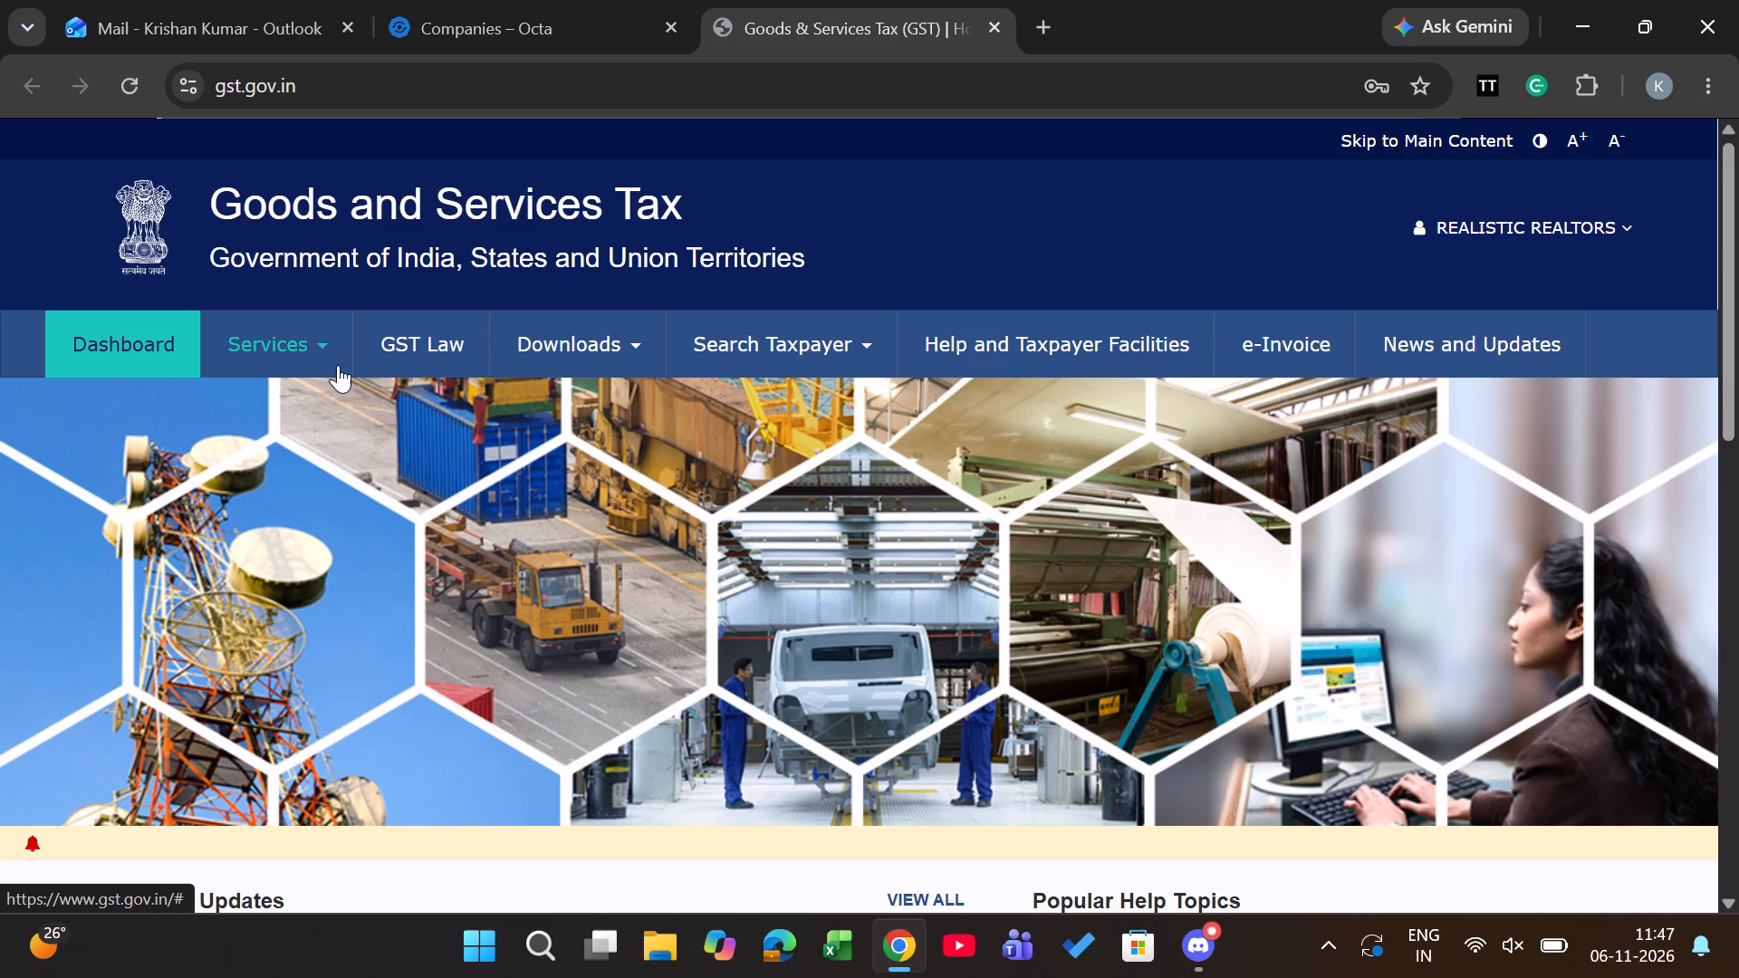
Open the returns dashboard and search for the October returns in Quarter 3 (Oct - Dec) of financial year 2026-27.
left_click(312, 351)
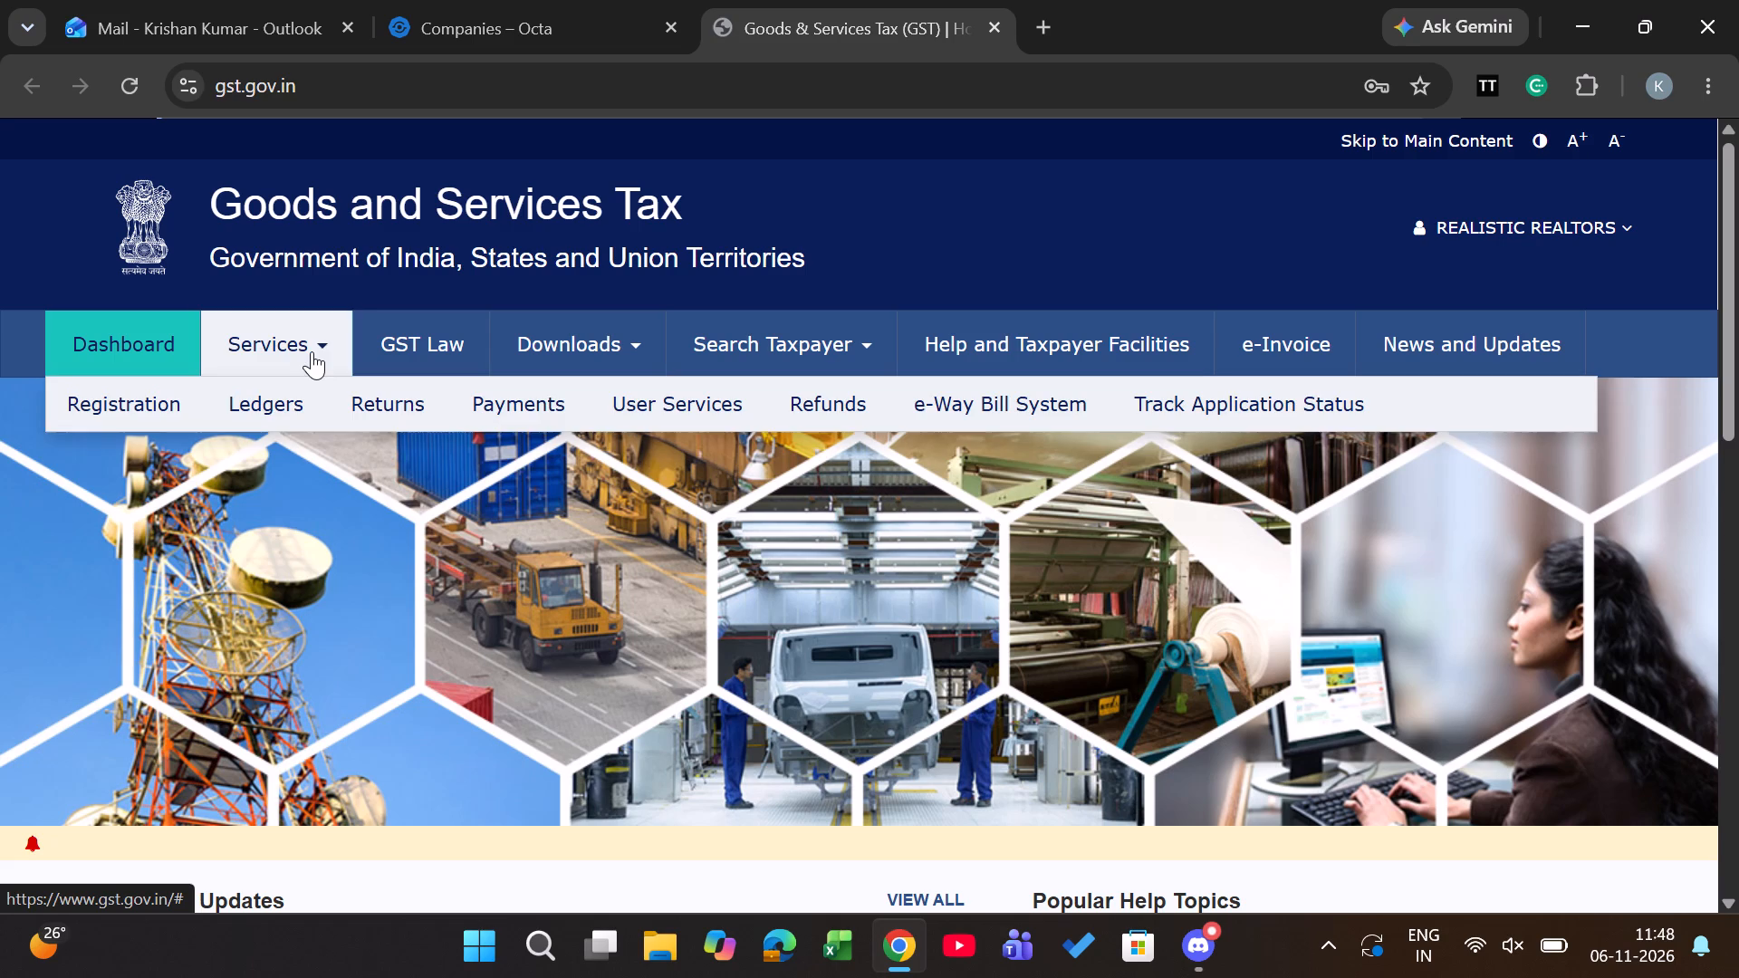
left_click(209, 450)
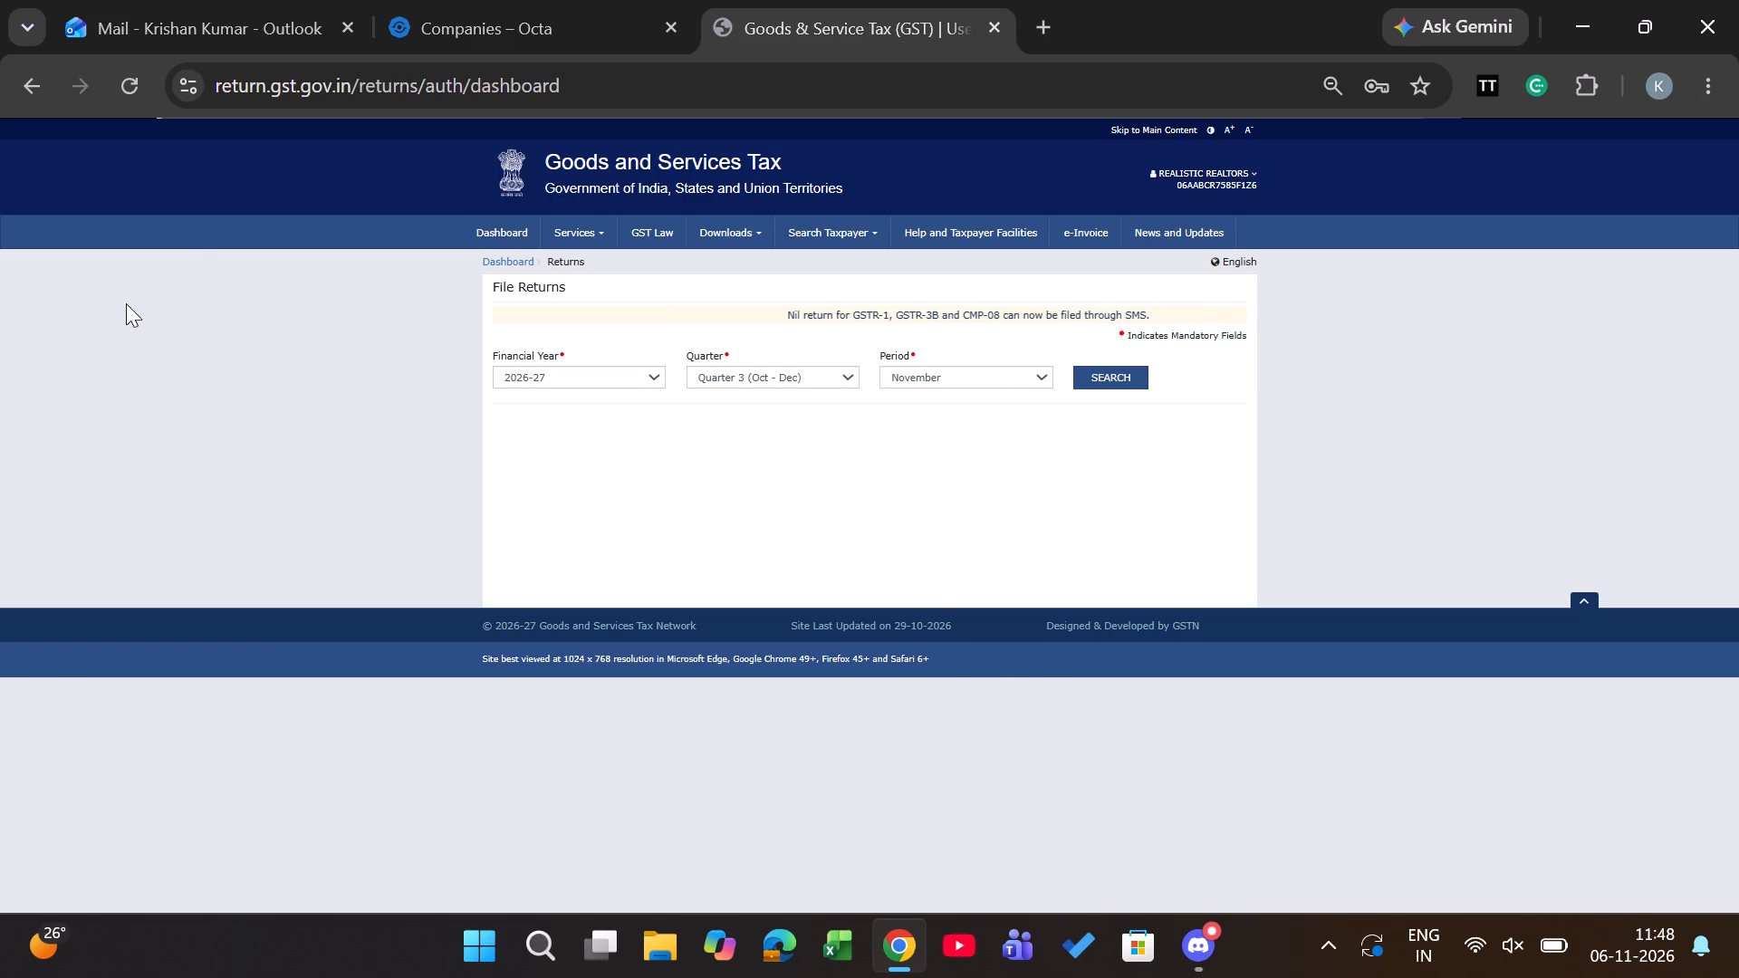
left_click(785, 374)
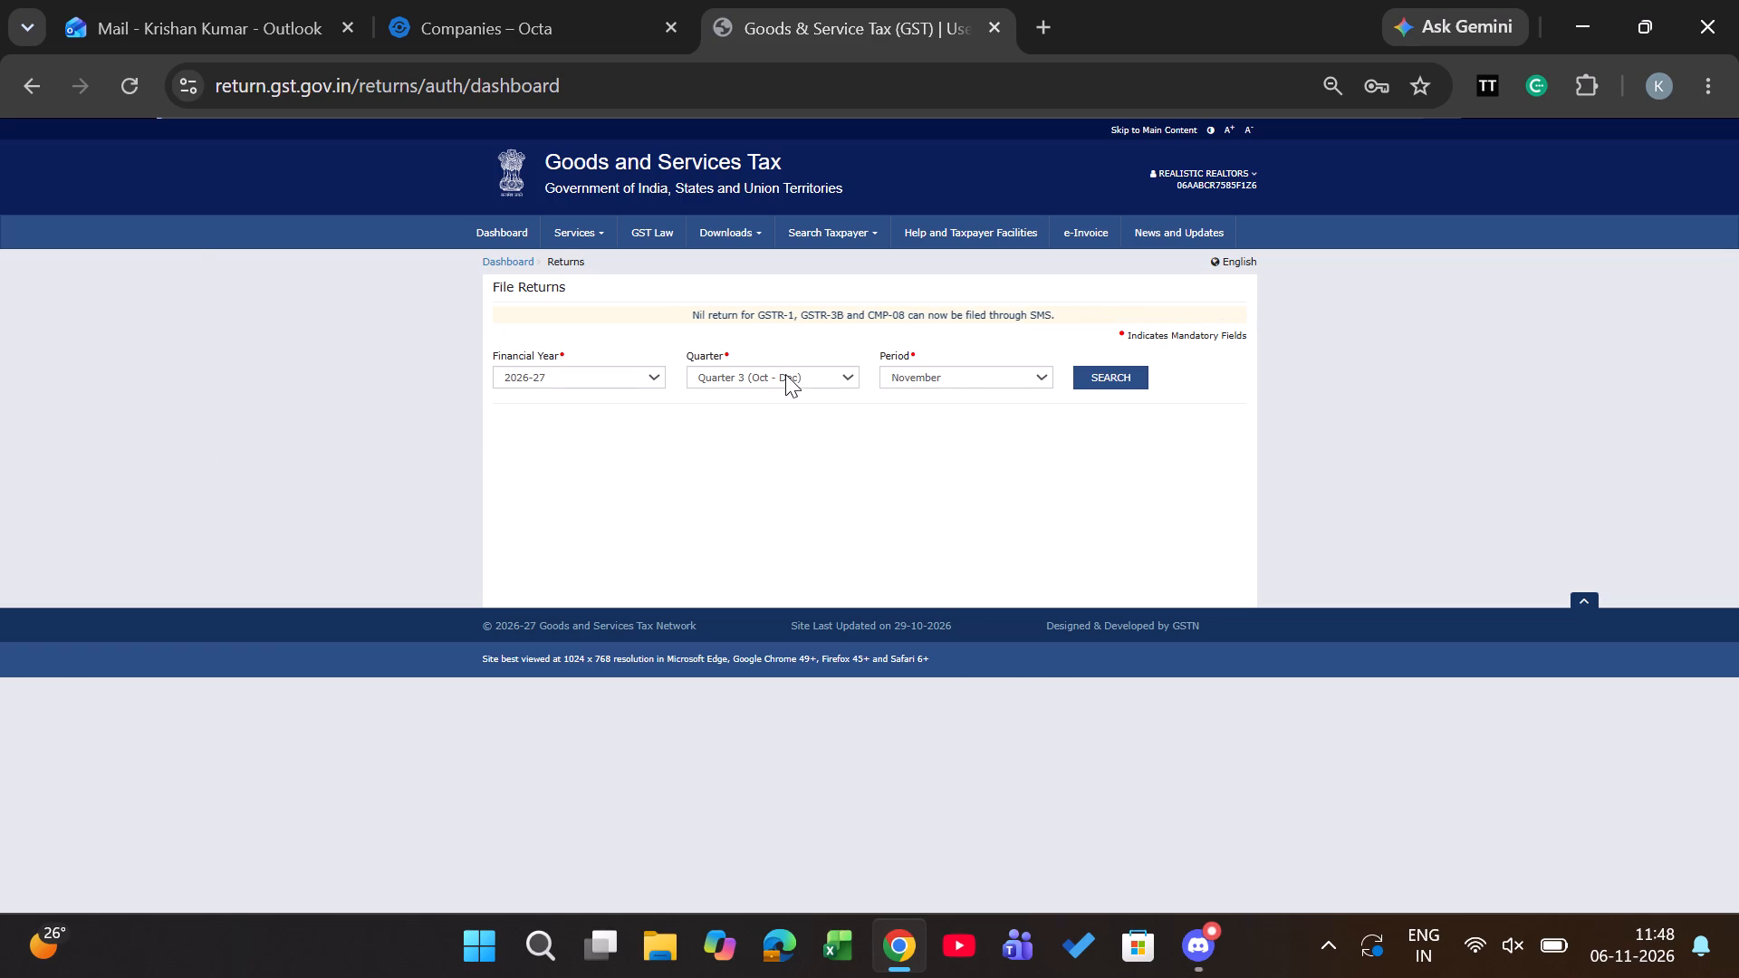
left_click(953, 373)
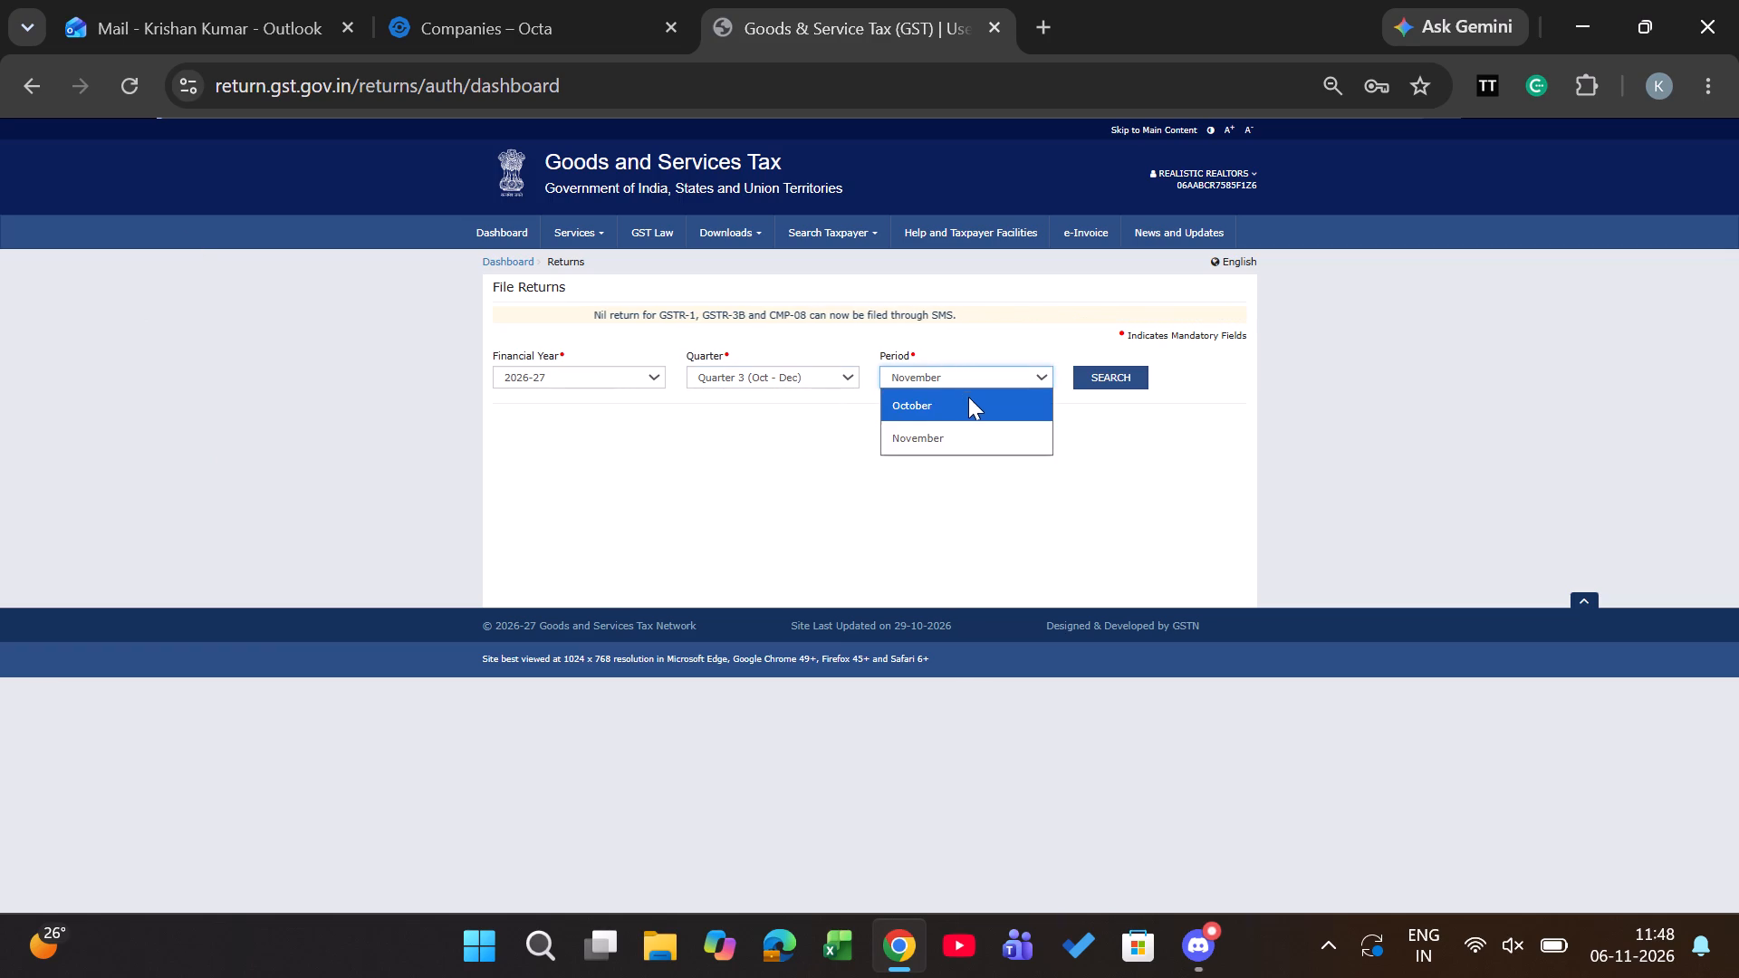
left_click(972, 404)
left_click(1096, 382)
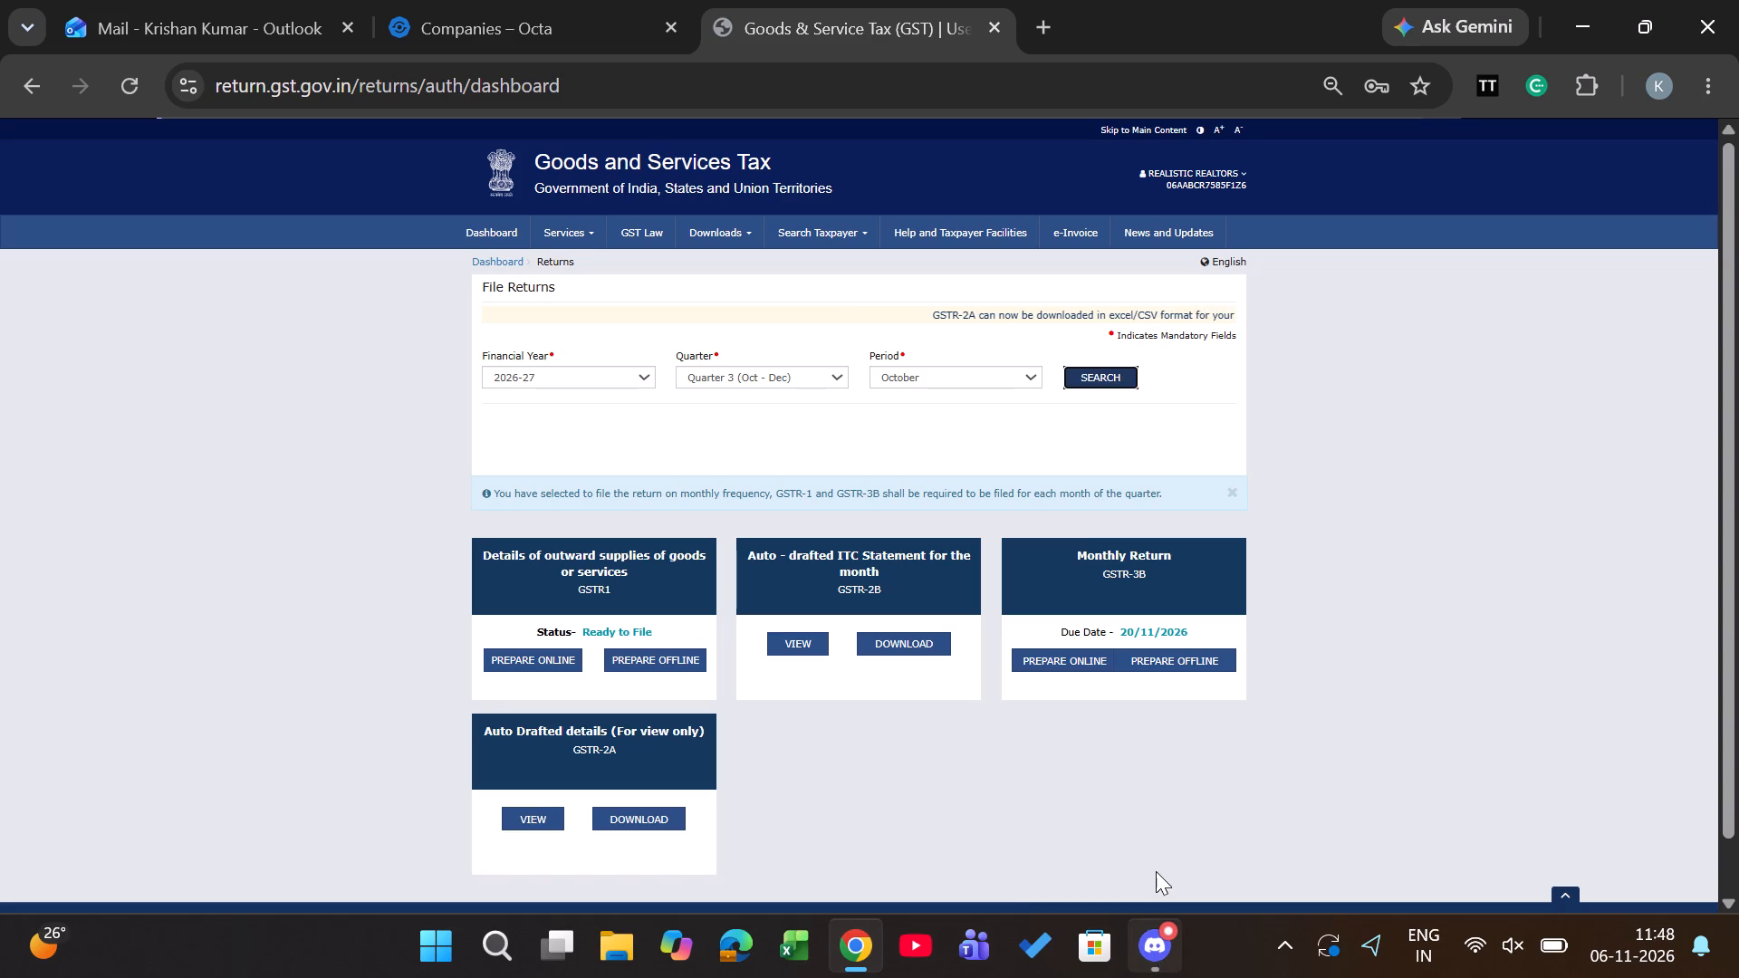
Switch to Discord.
left_click(1148, 968)
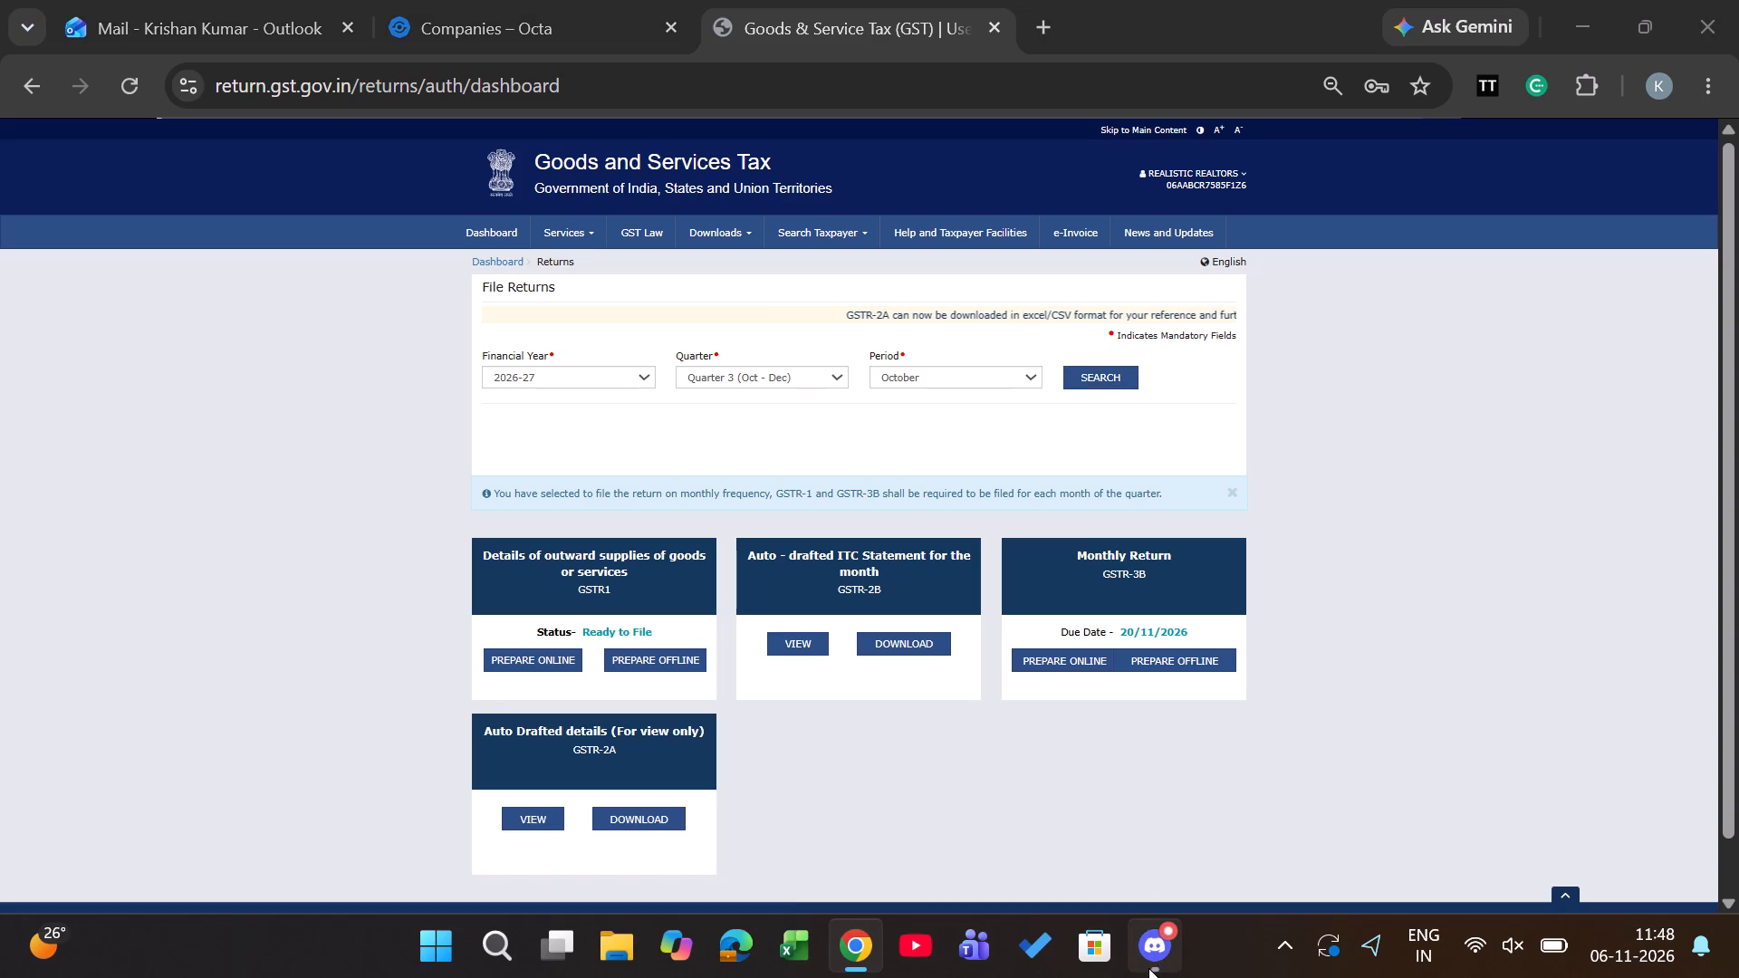
left_click(1167, 941)
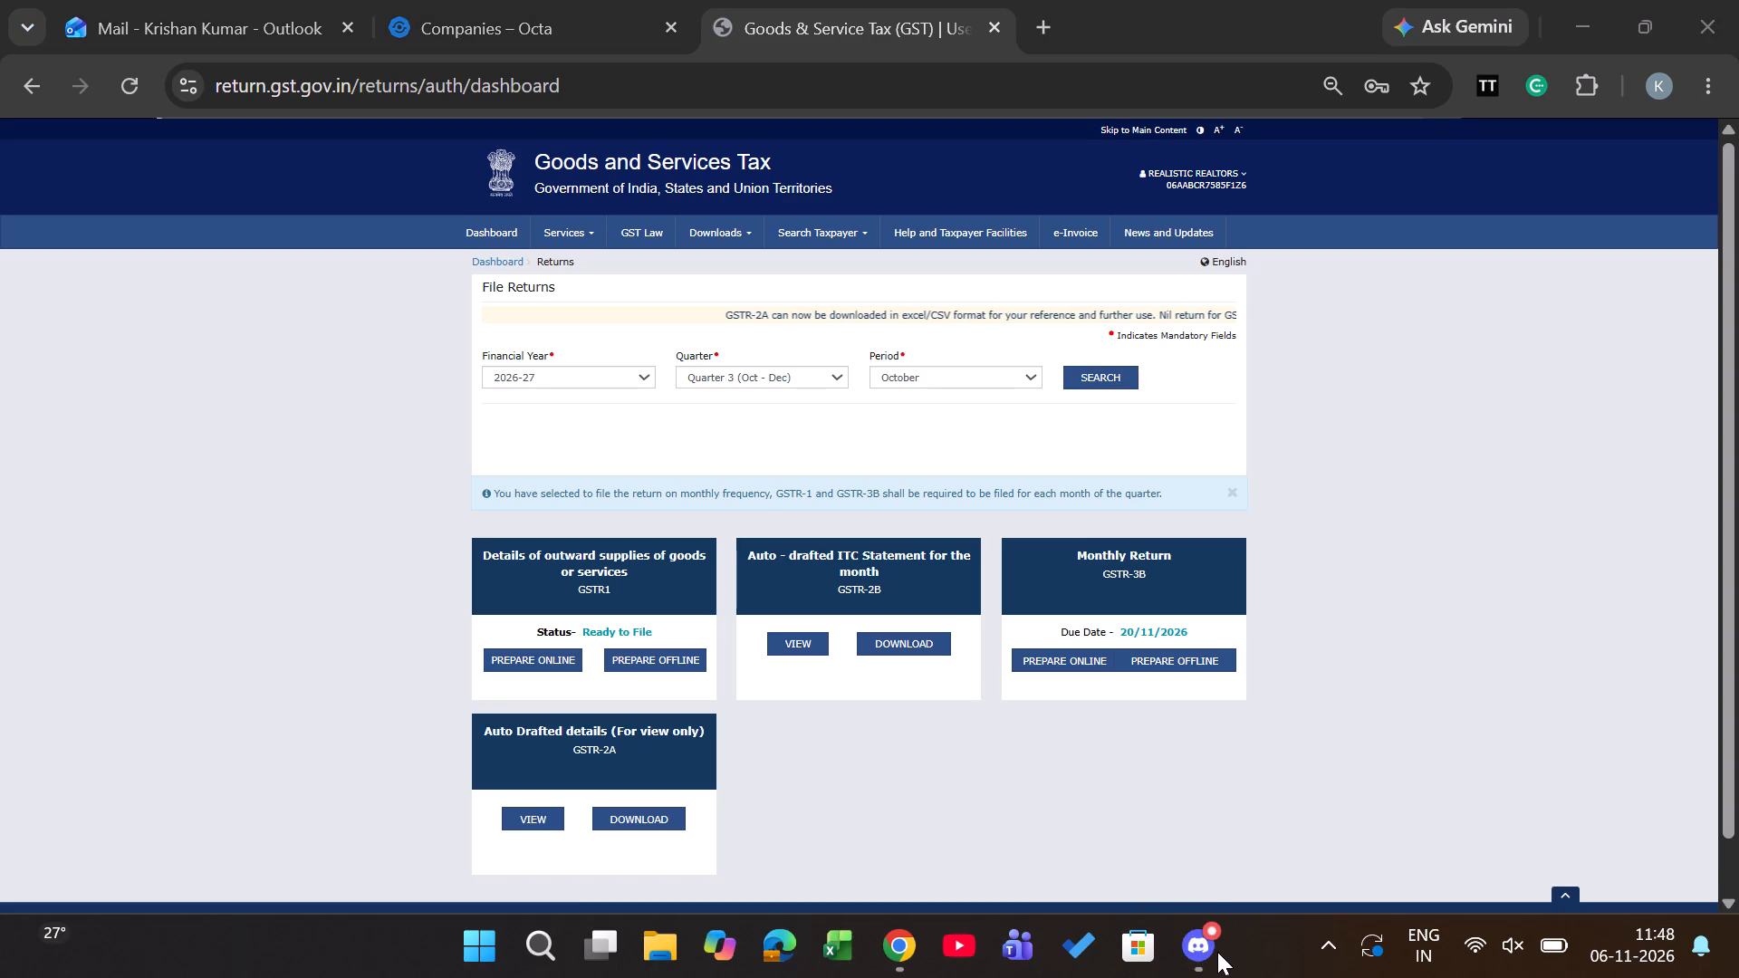
left_click(1213, 953)
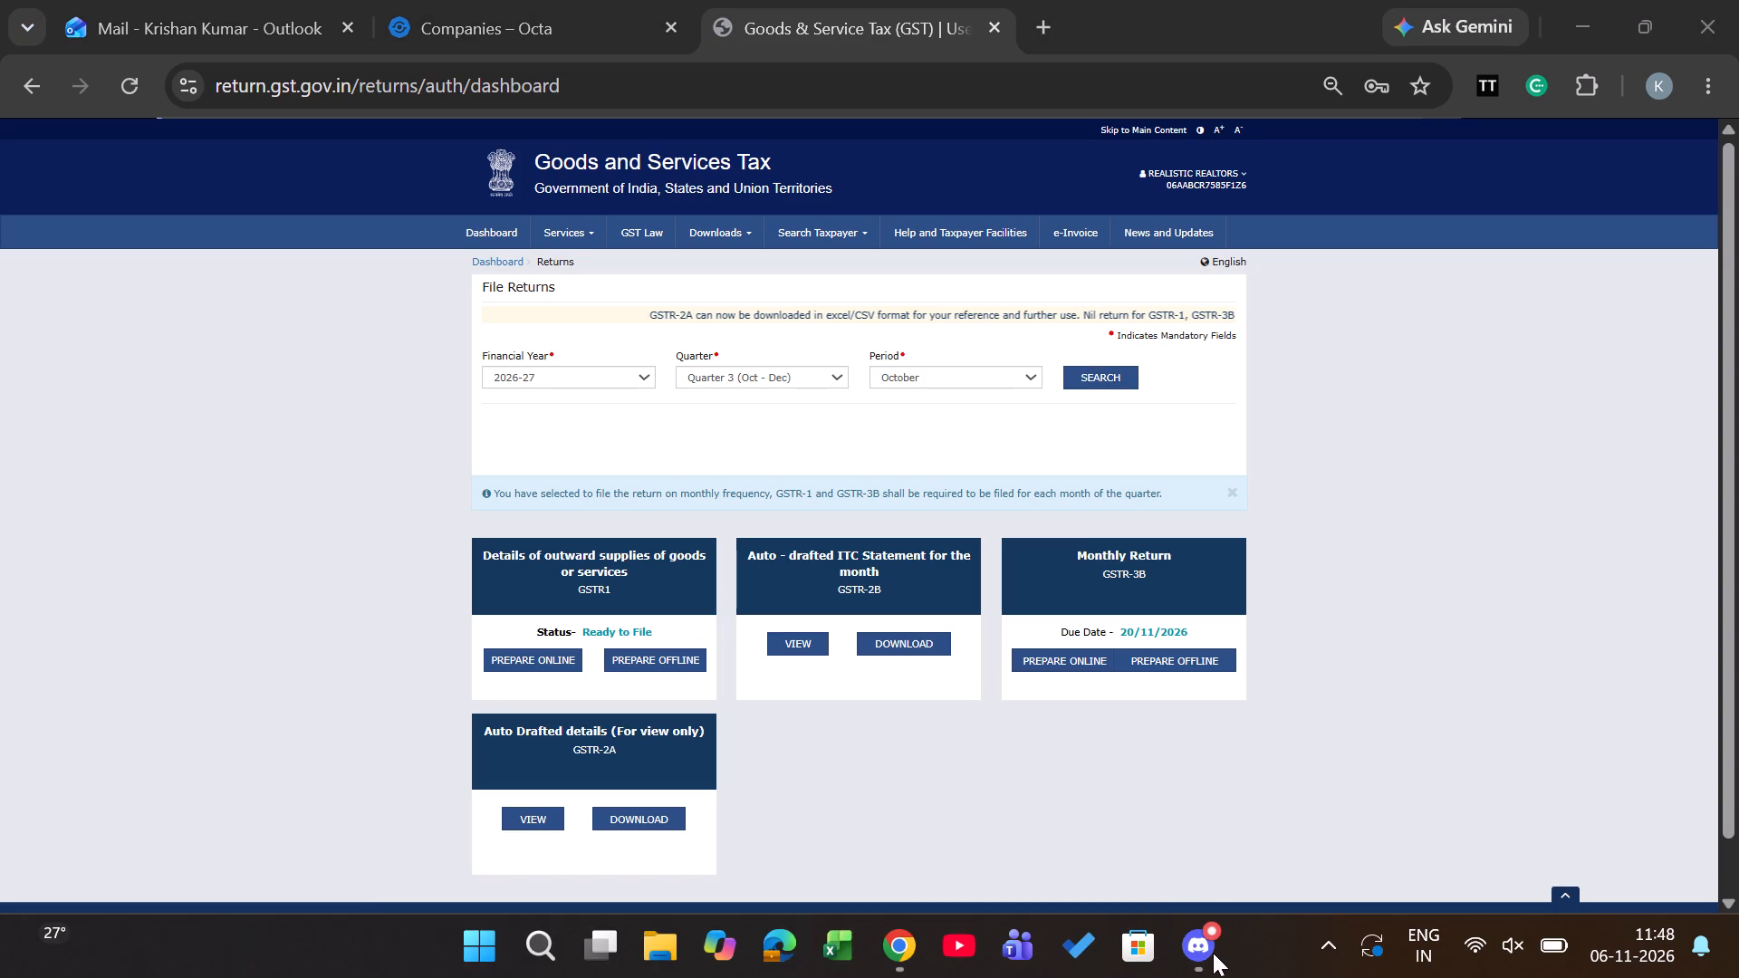
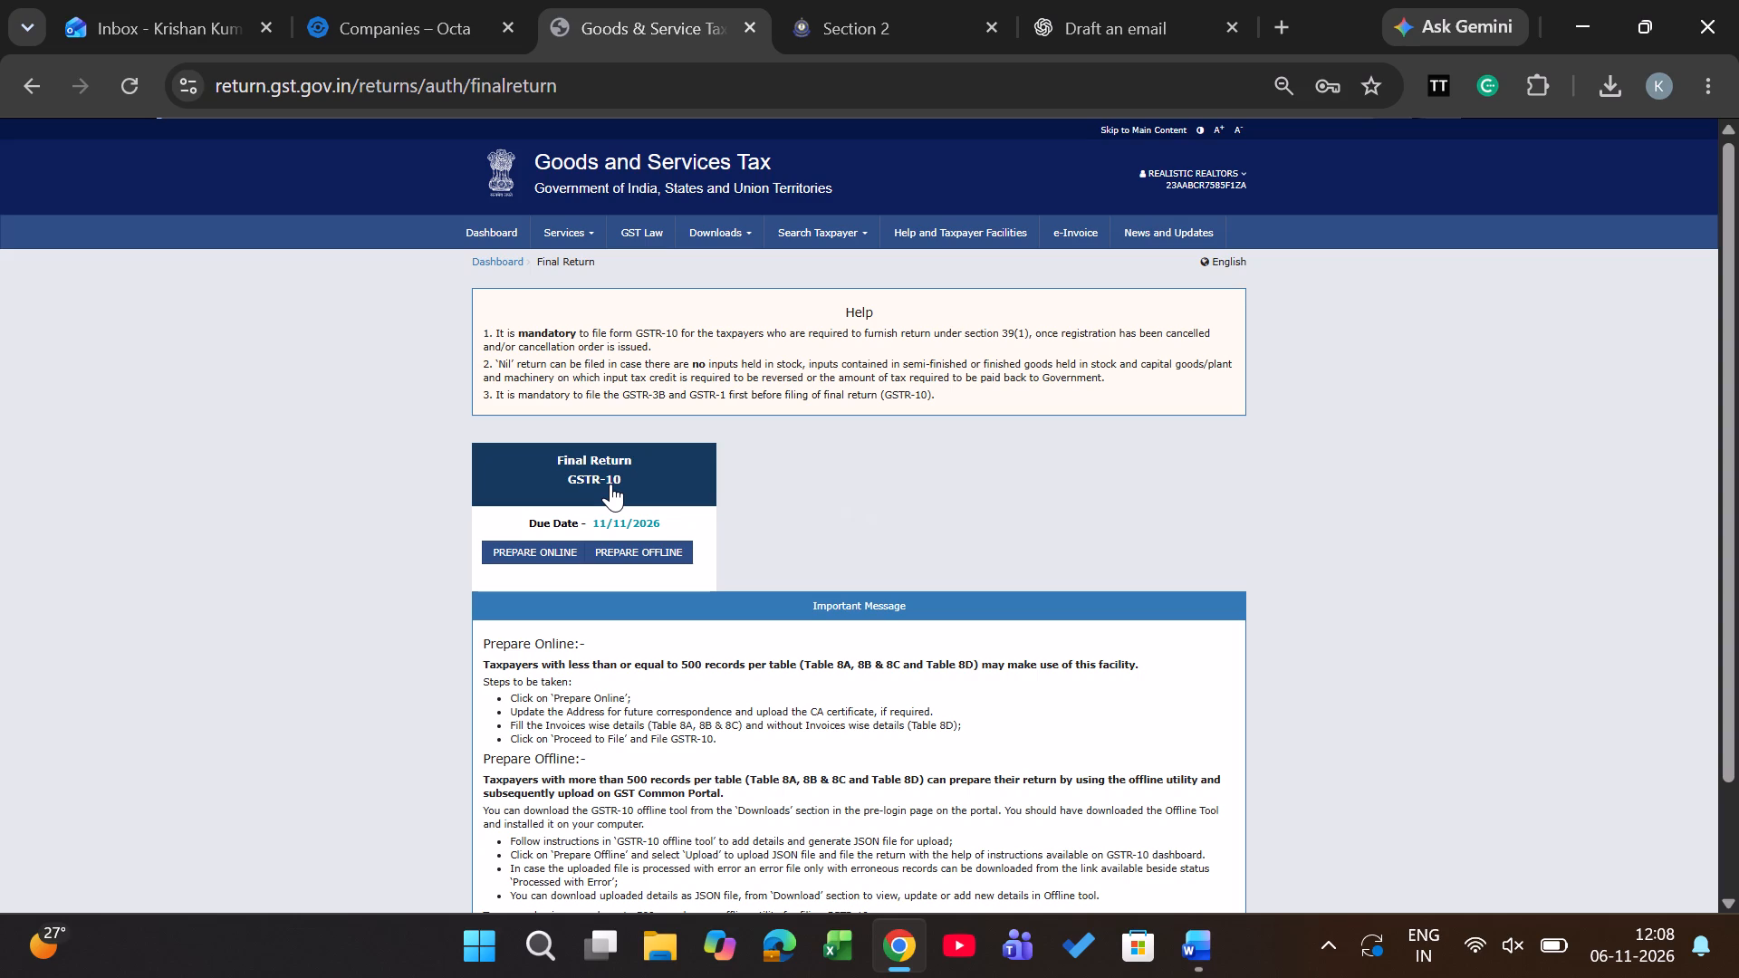
Open the GSTR-10 final return and expand its CA Certificate section to show the certificate particulars.
left_click(610, 484)
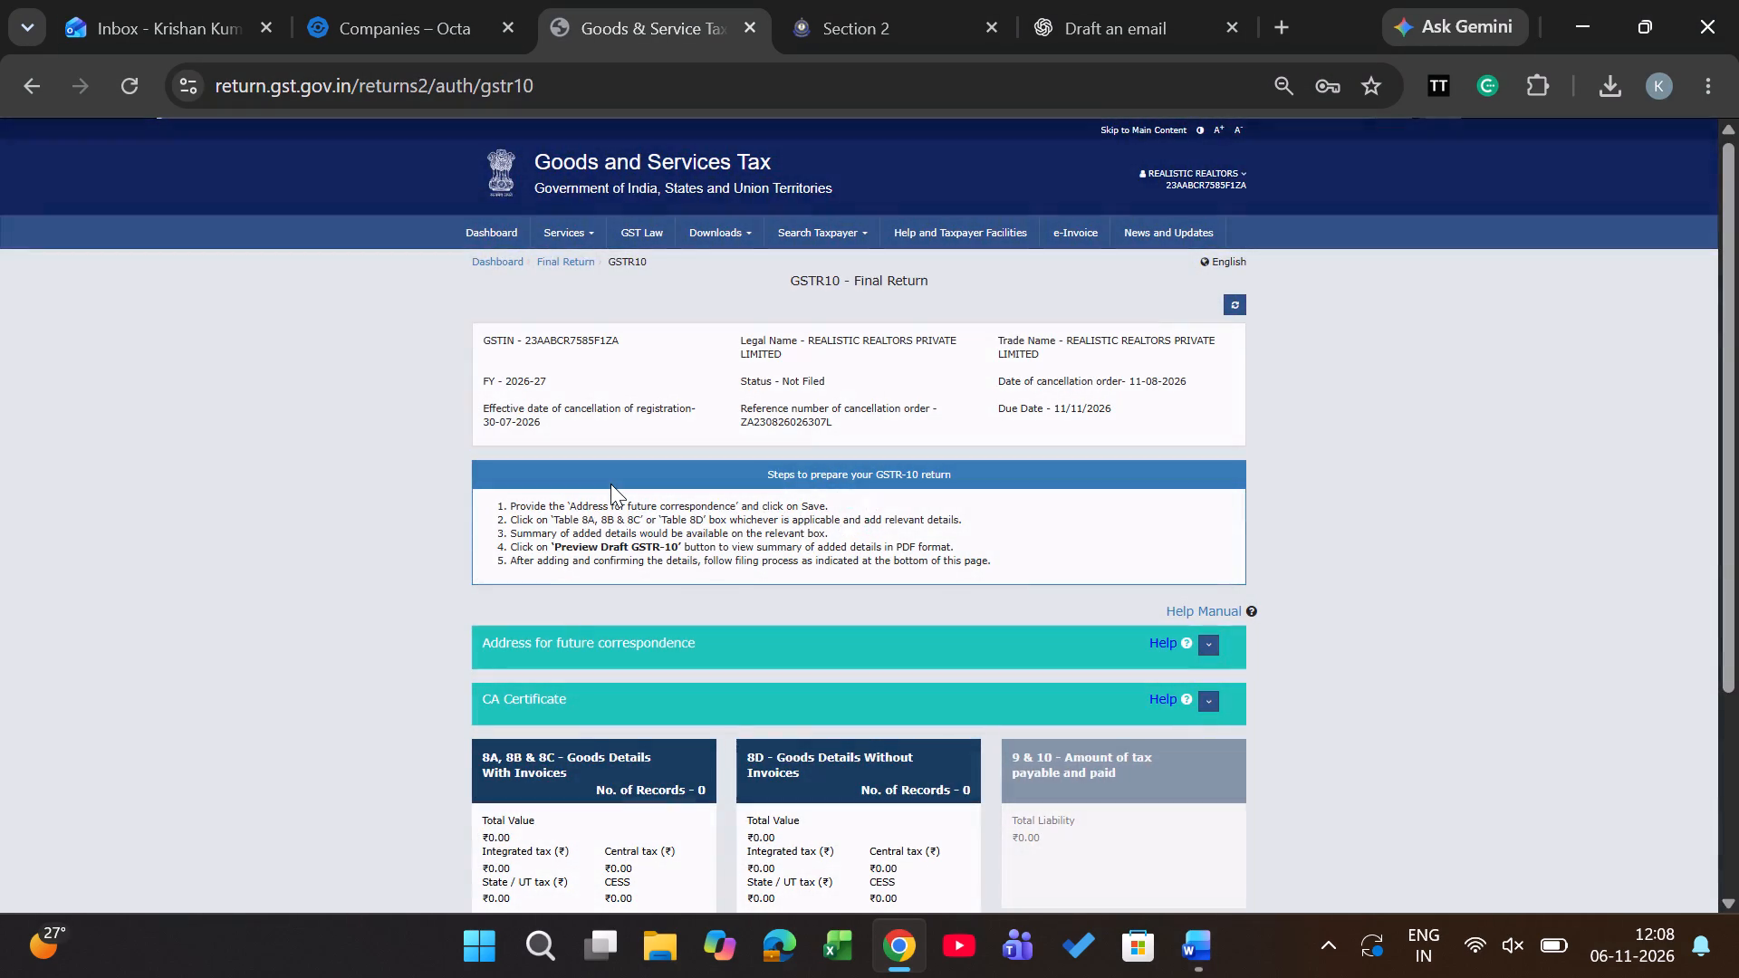
left_click(1220, 699)
left_click(1205, 706)
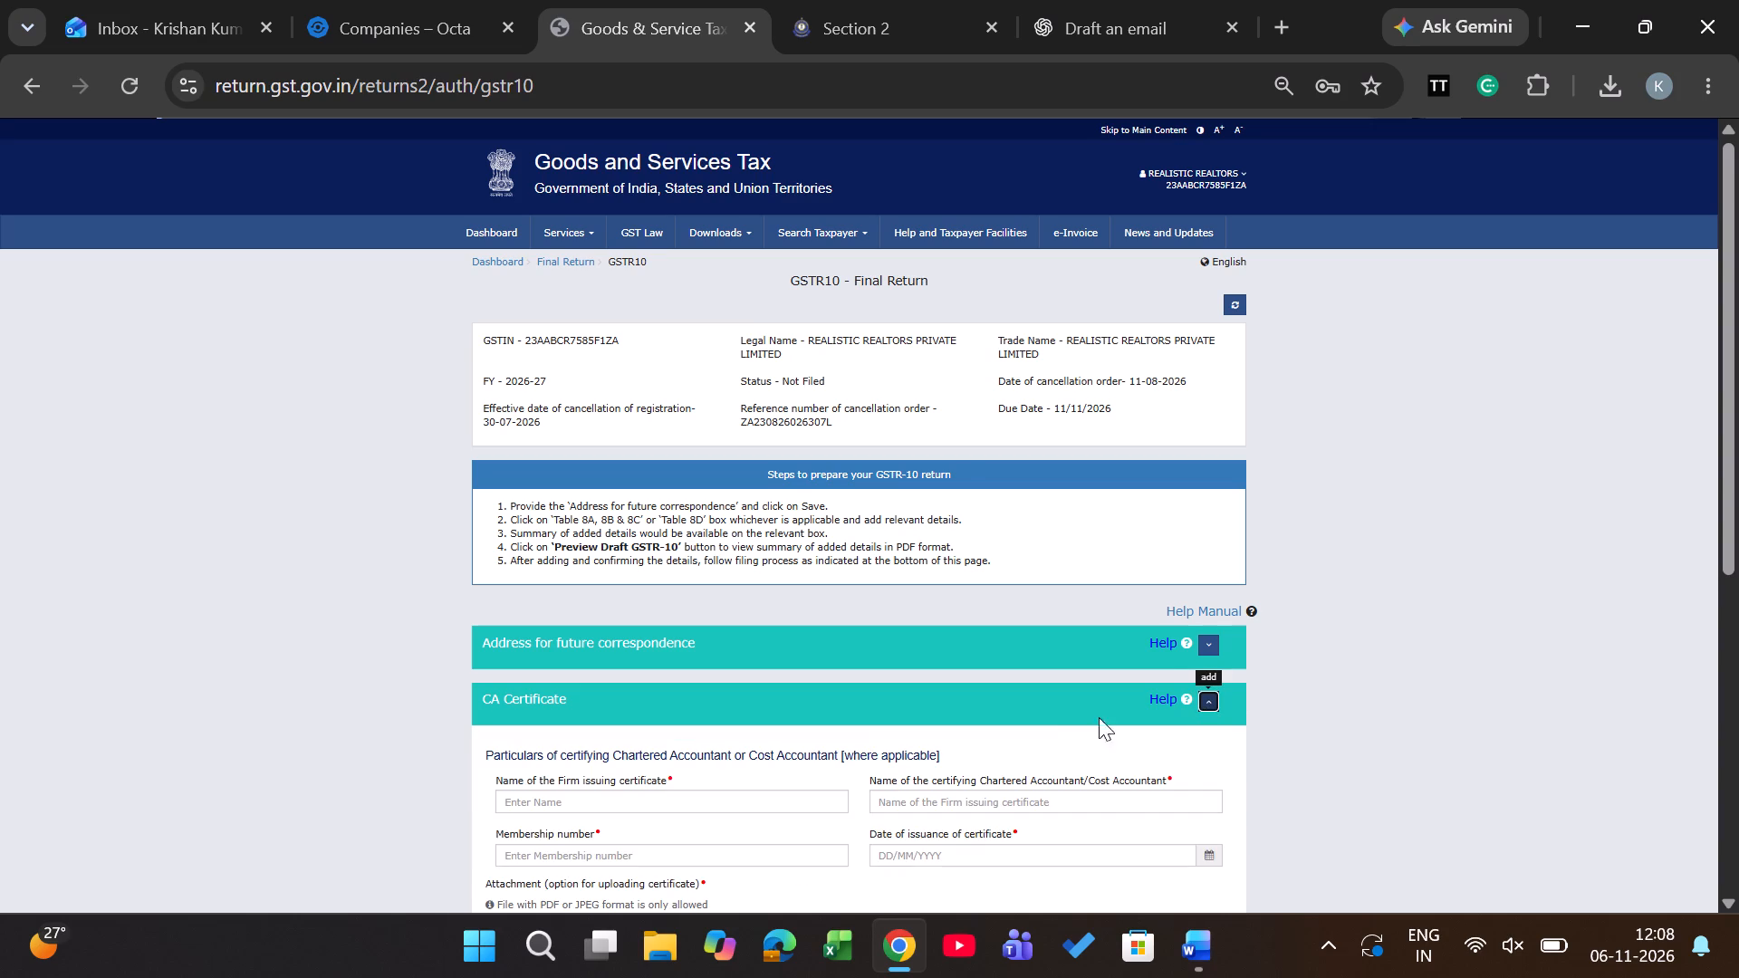
scroll(967, 761, "down", 4)
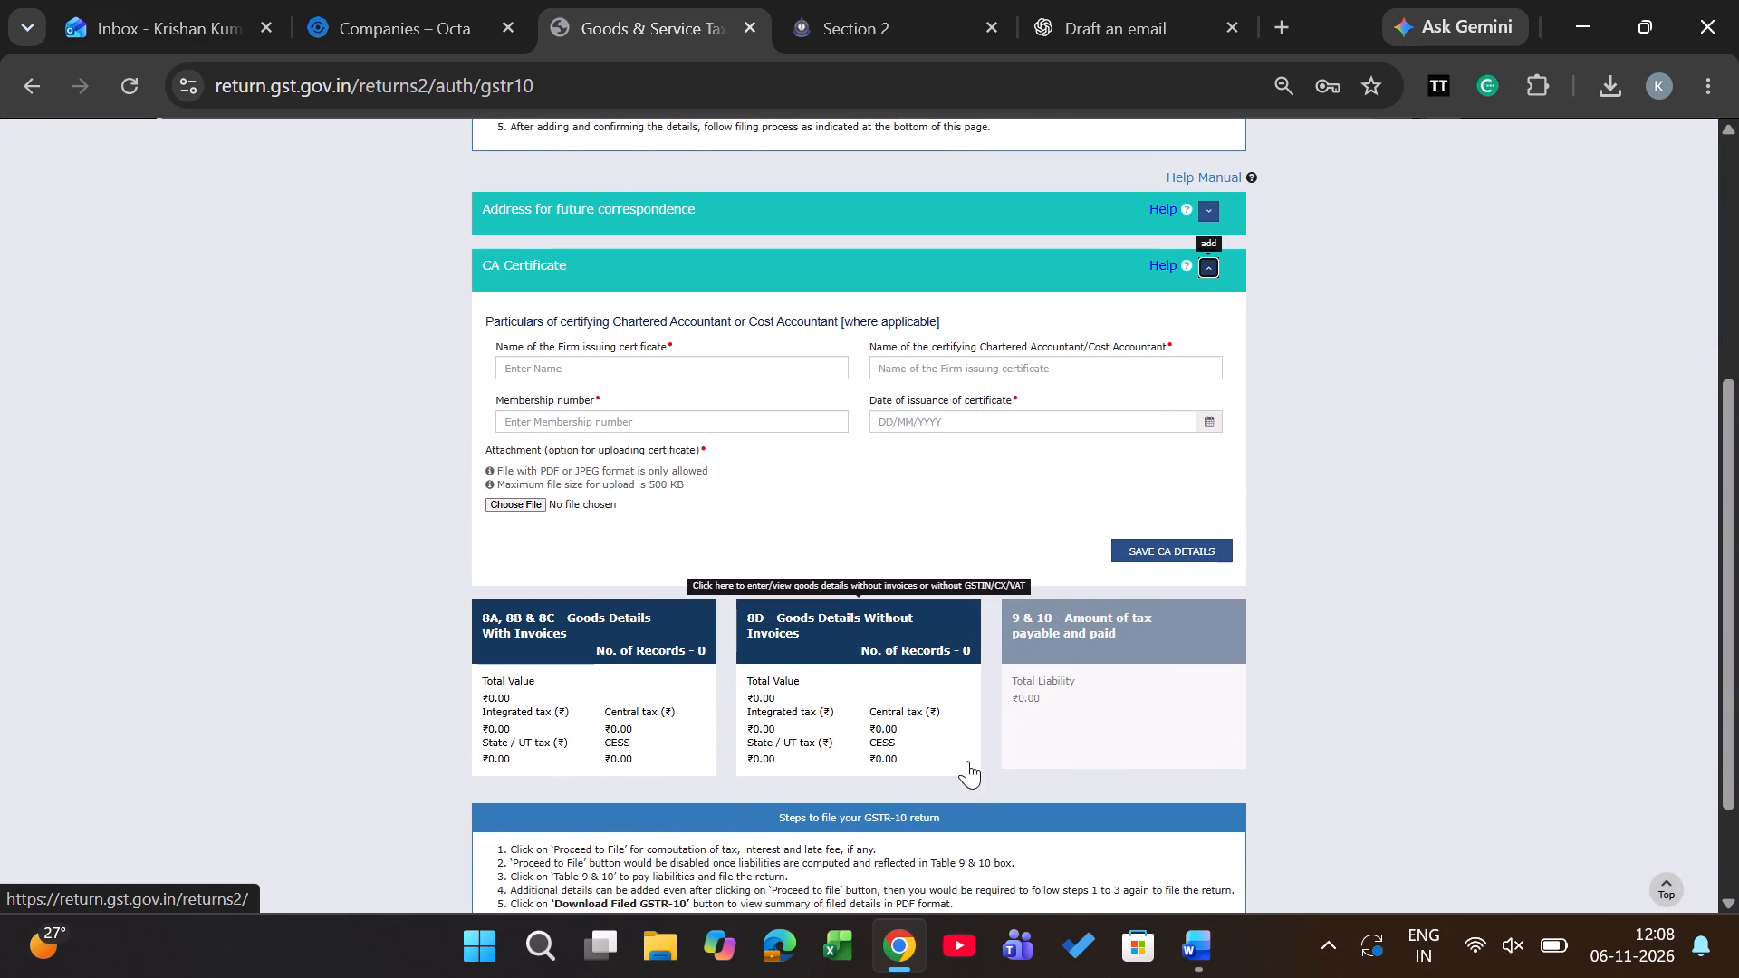
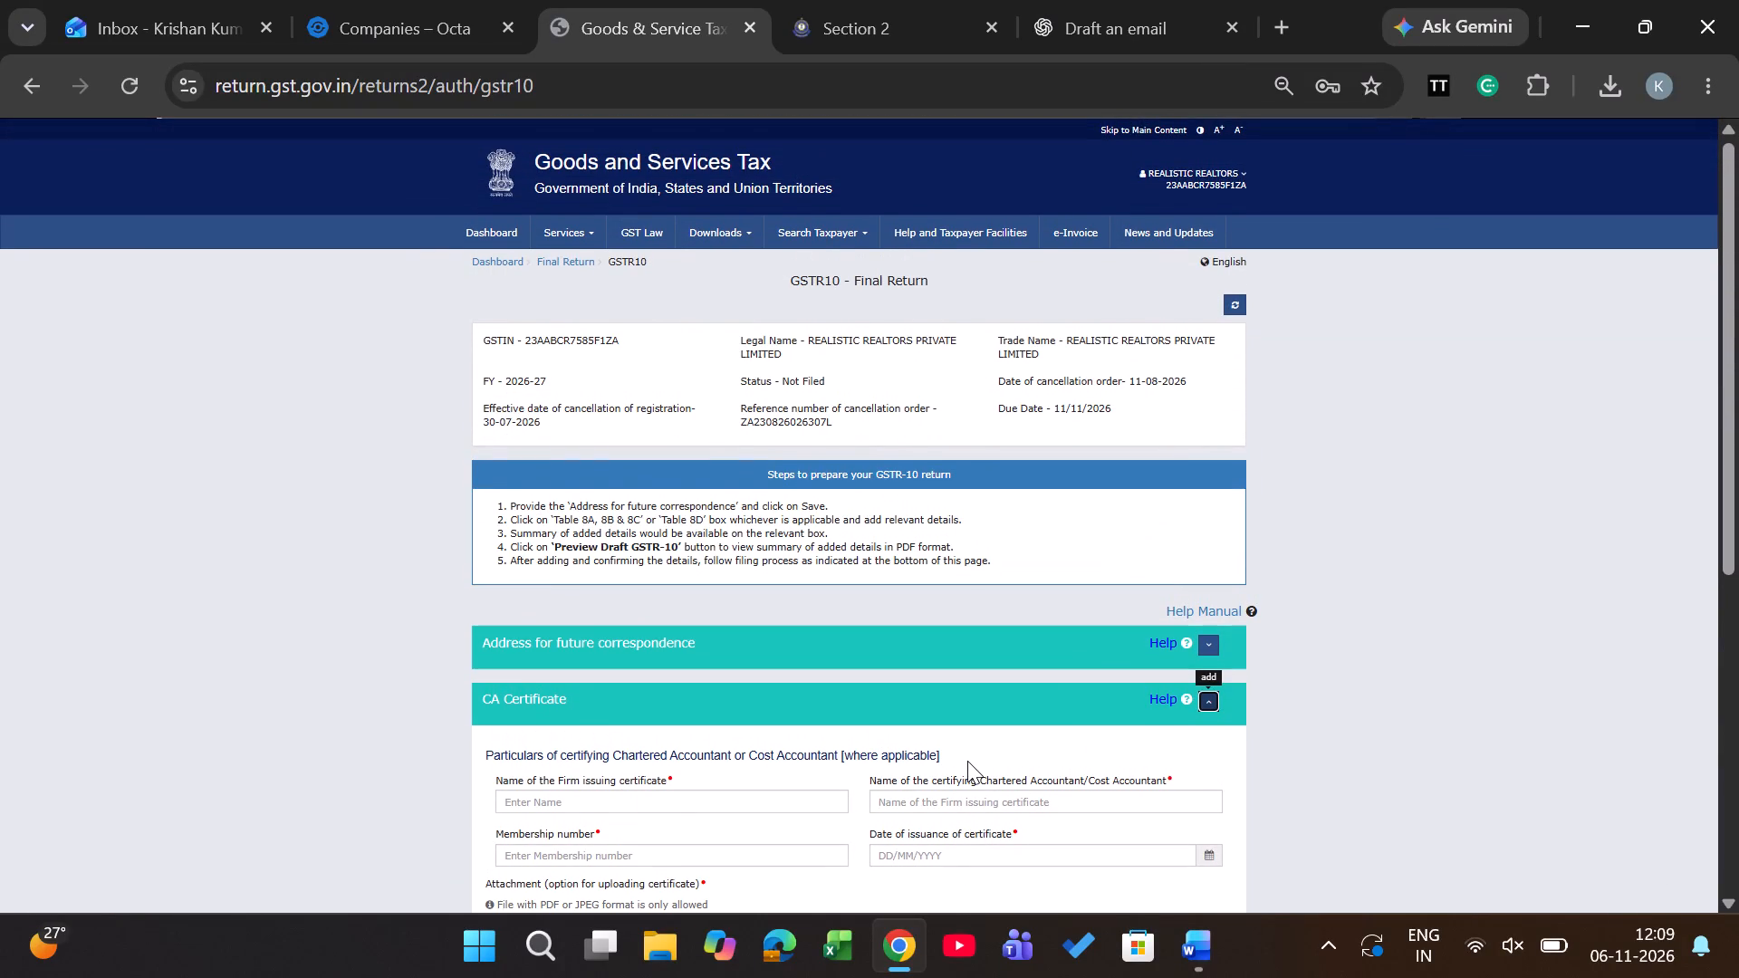
Review the GSTR-10 return's preparation steps, CA Certificate fields, goods detail tables and filing steps.
scroll(967, 761, "down", 3)
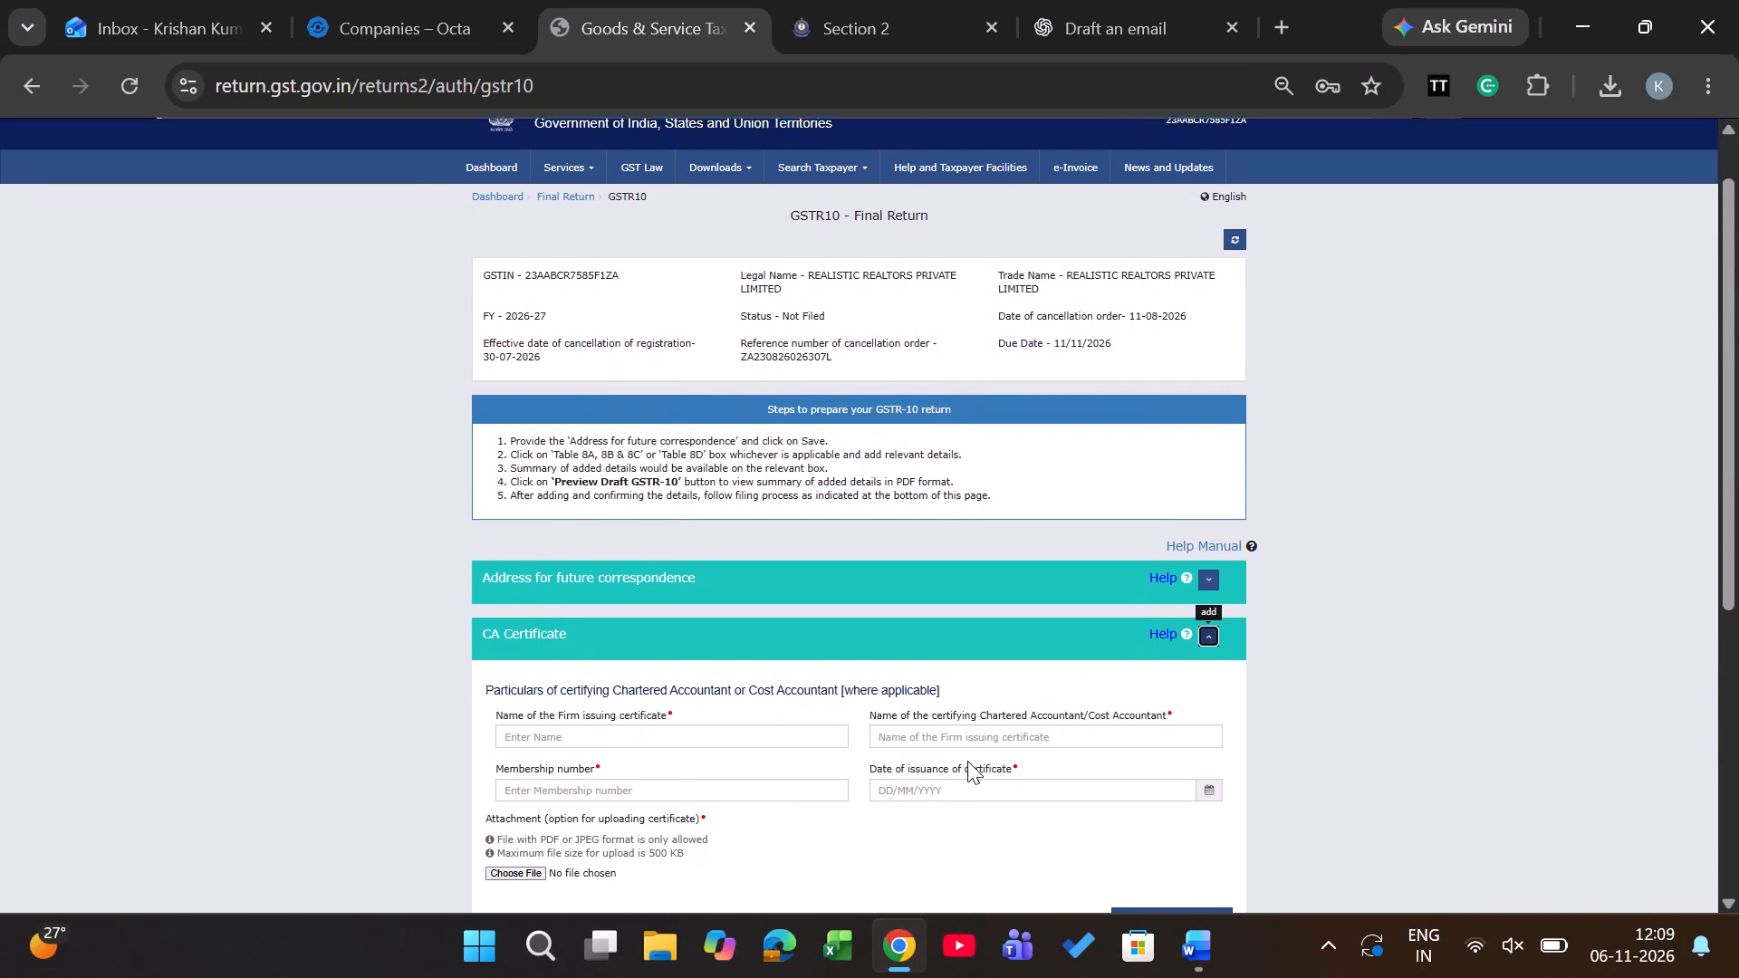
scroll(967, 761, "down", 2)
scroll(967, 761, "up", 1)
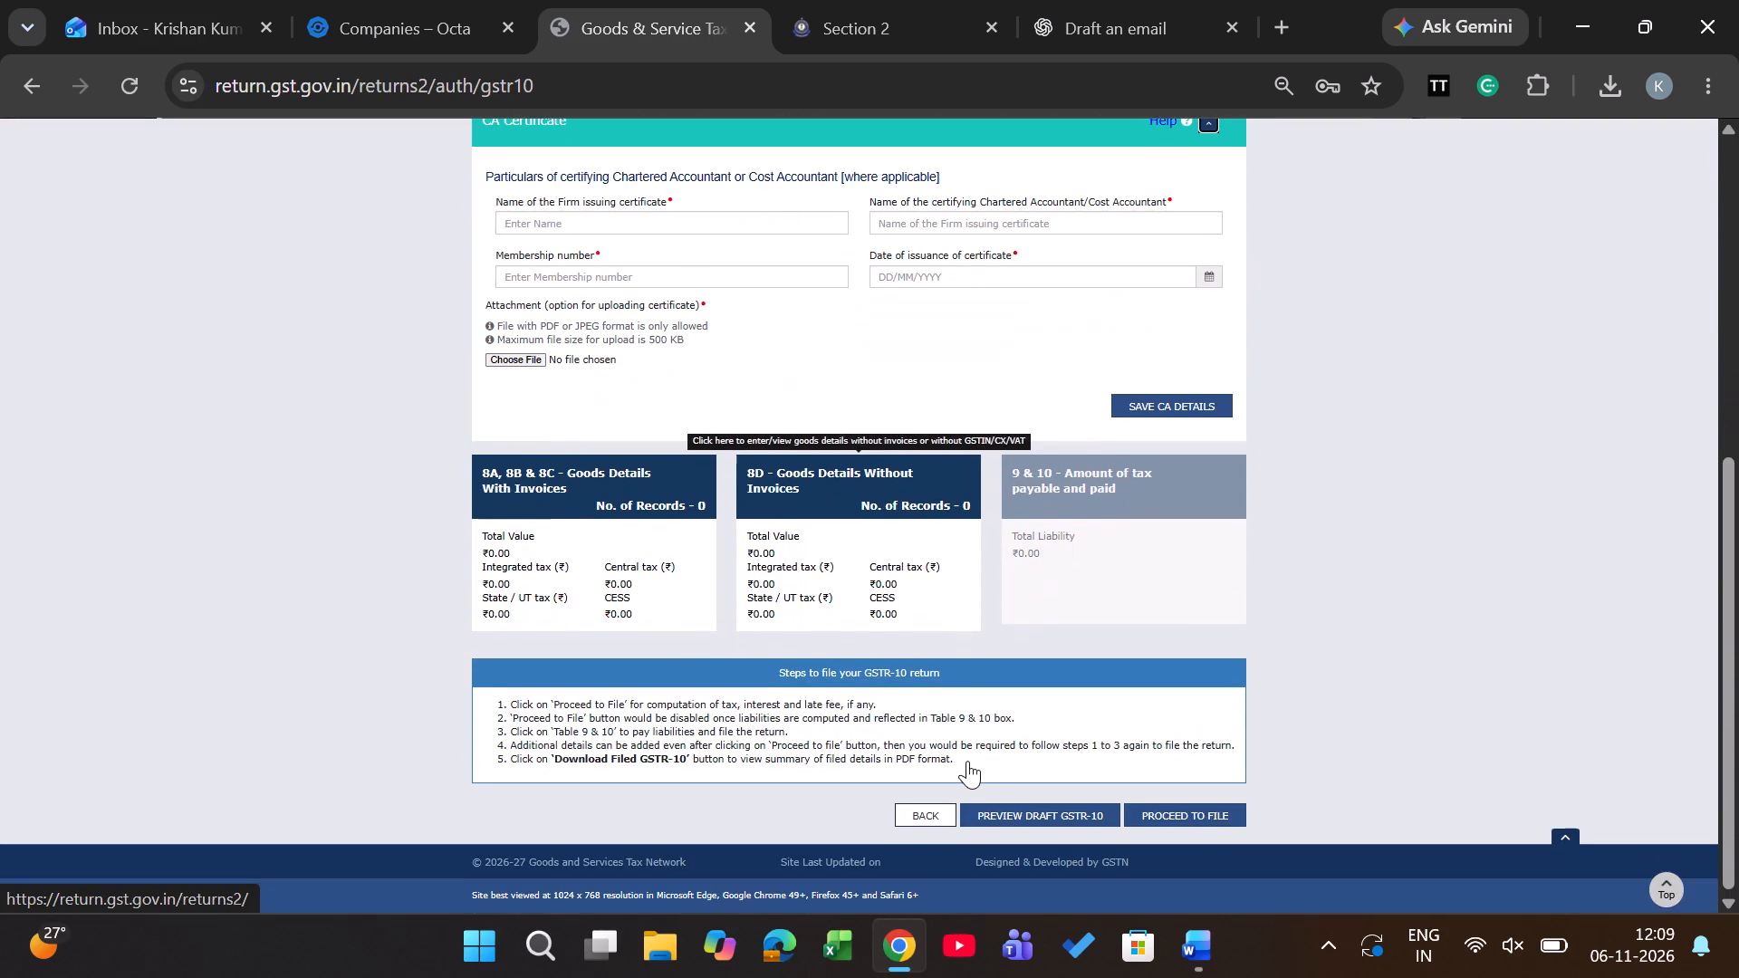
scroll(967, 761, "up", 1)
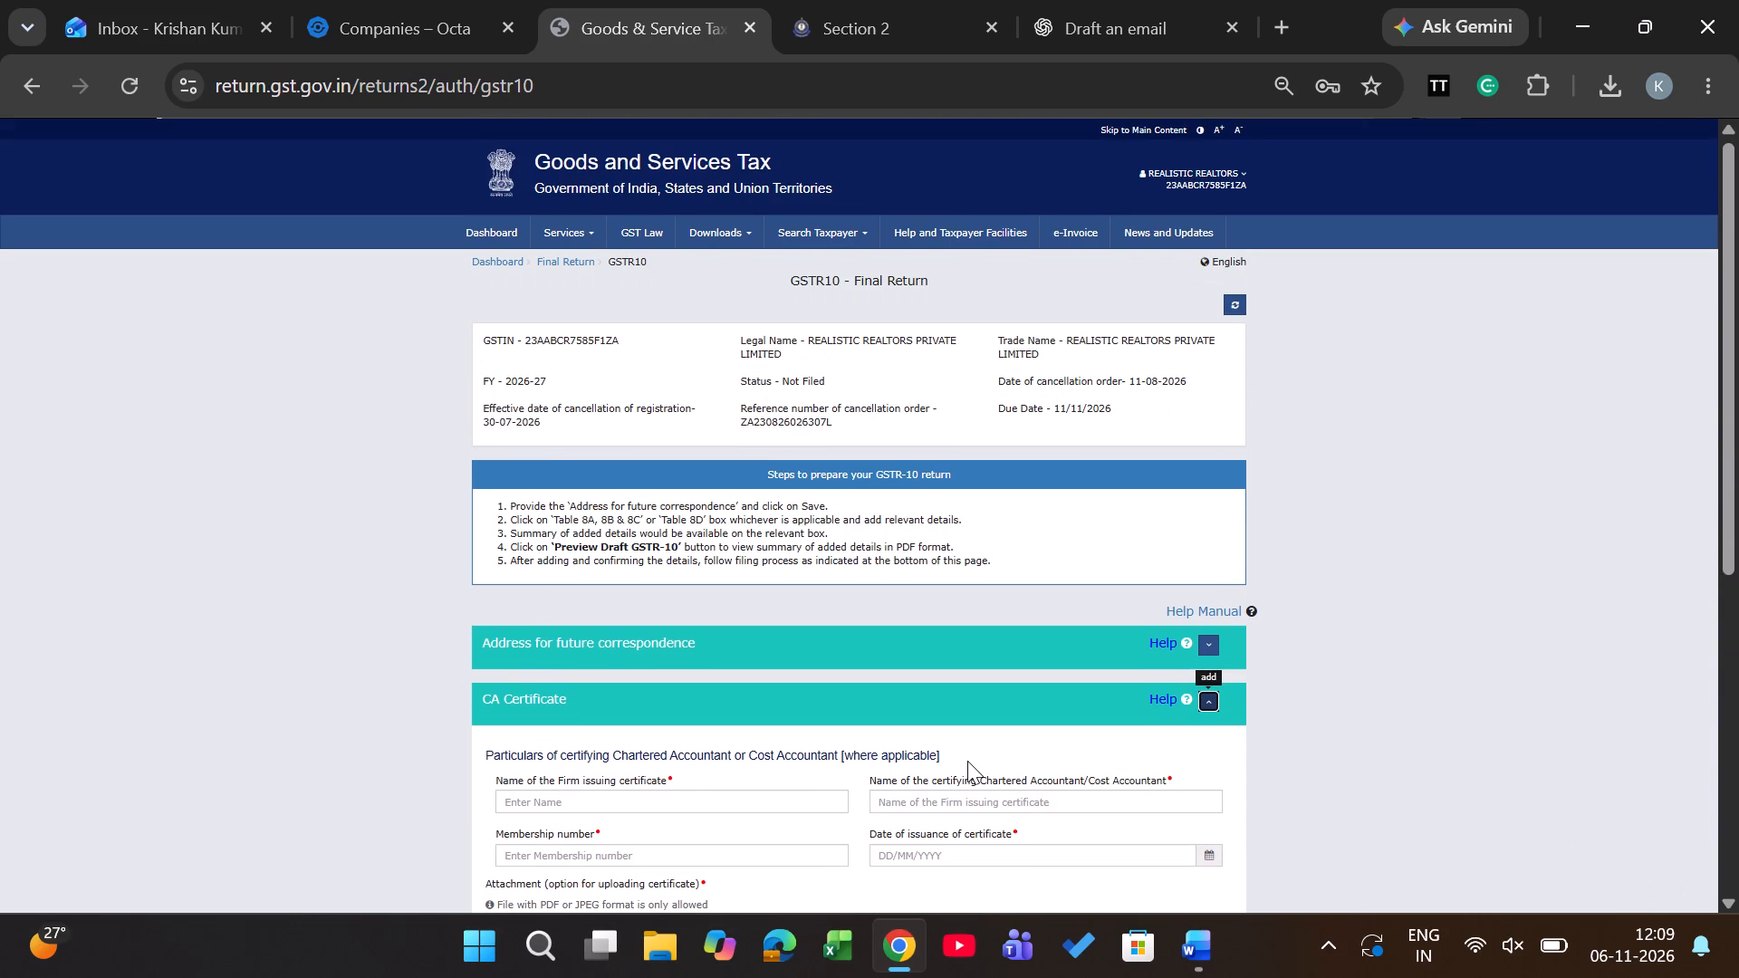
scroll(967, 761, "down", 3)
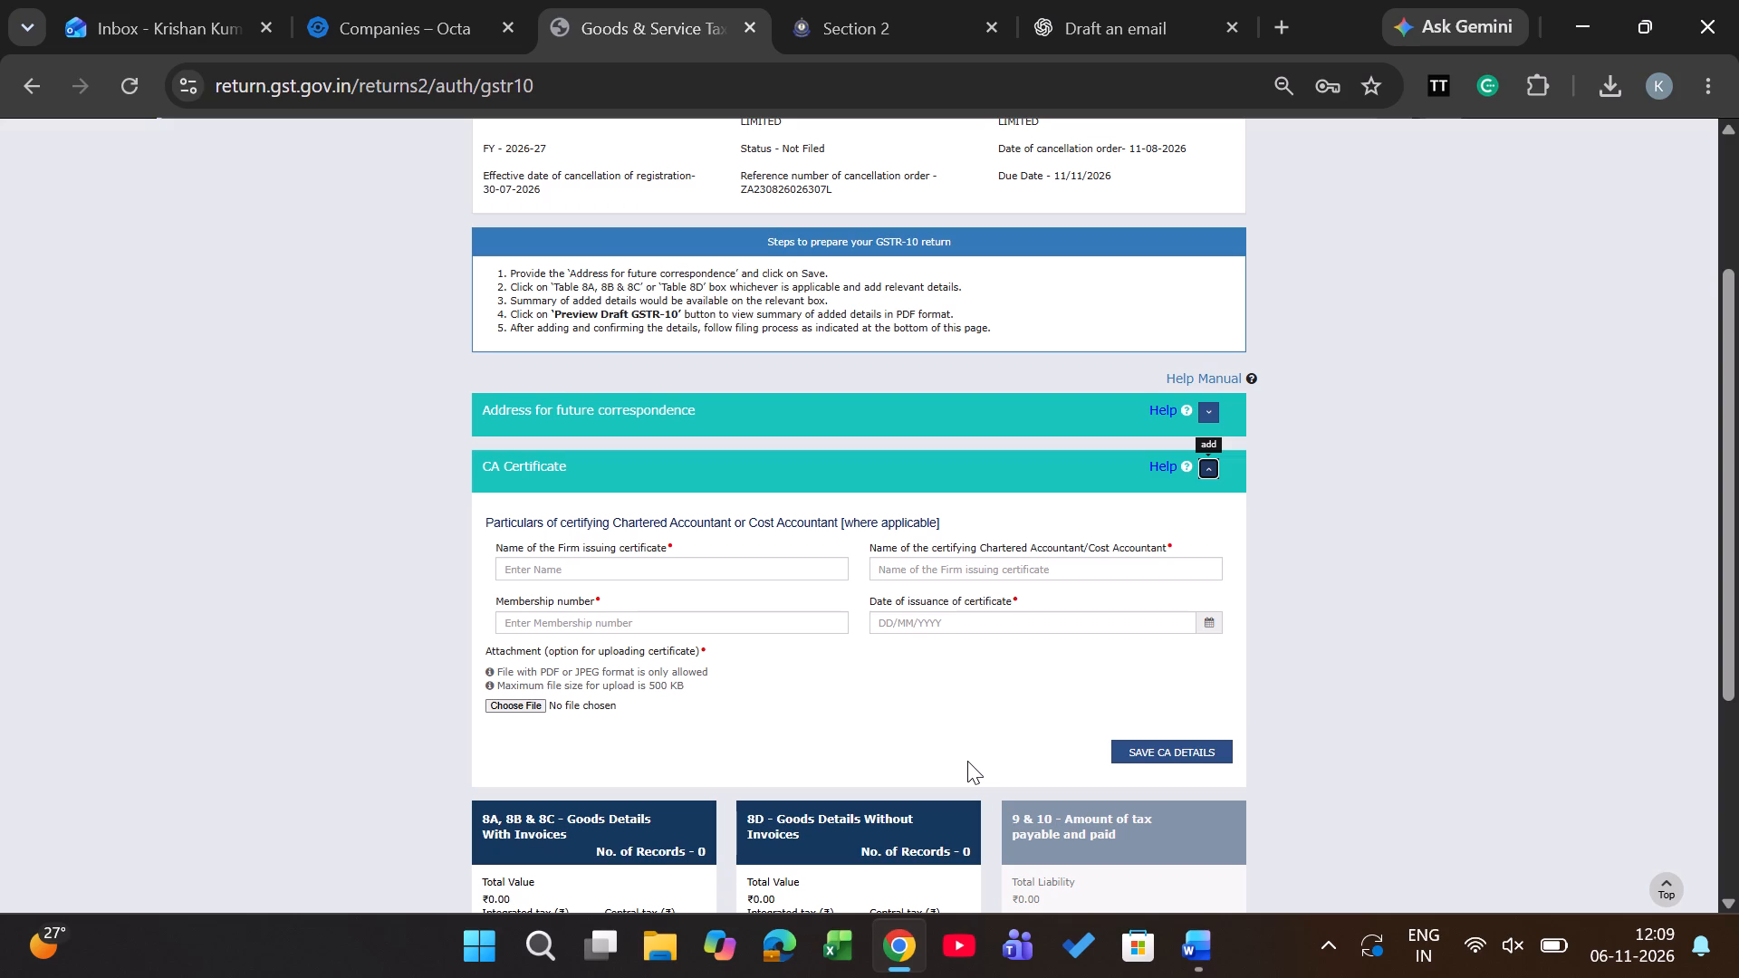
scroll(967, 761, "down", 6)
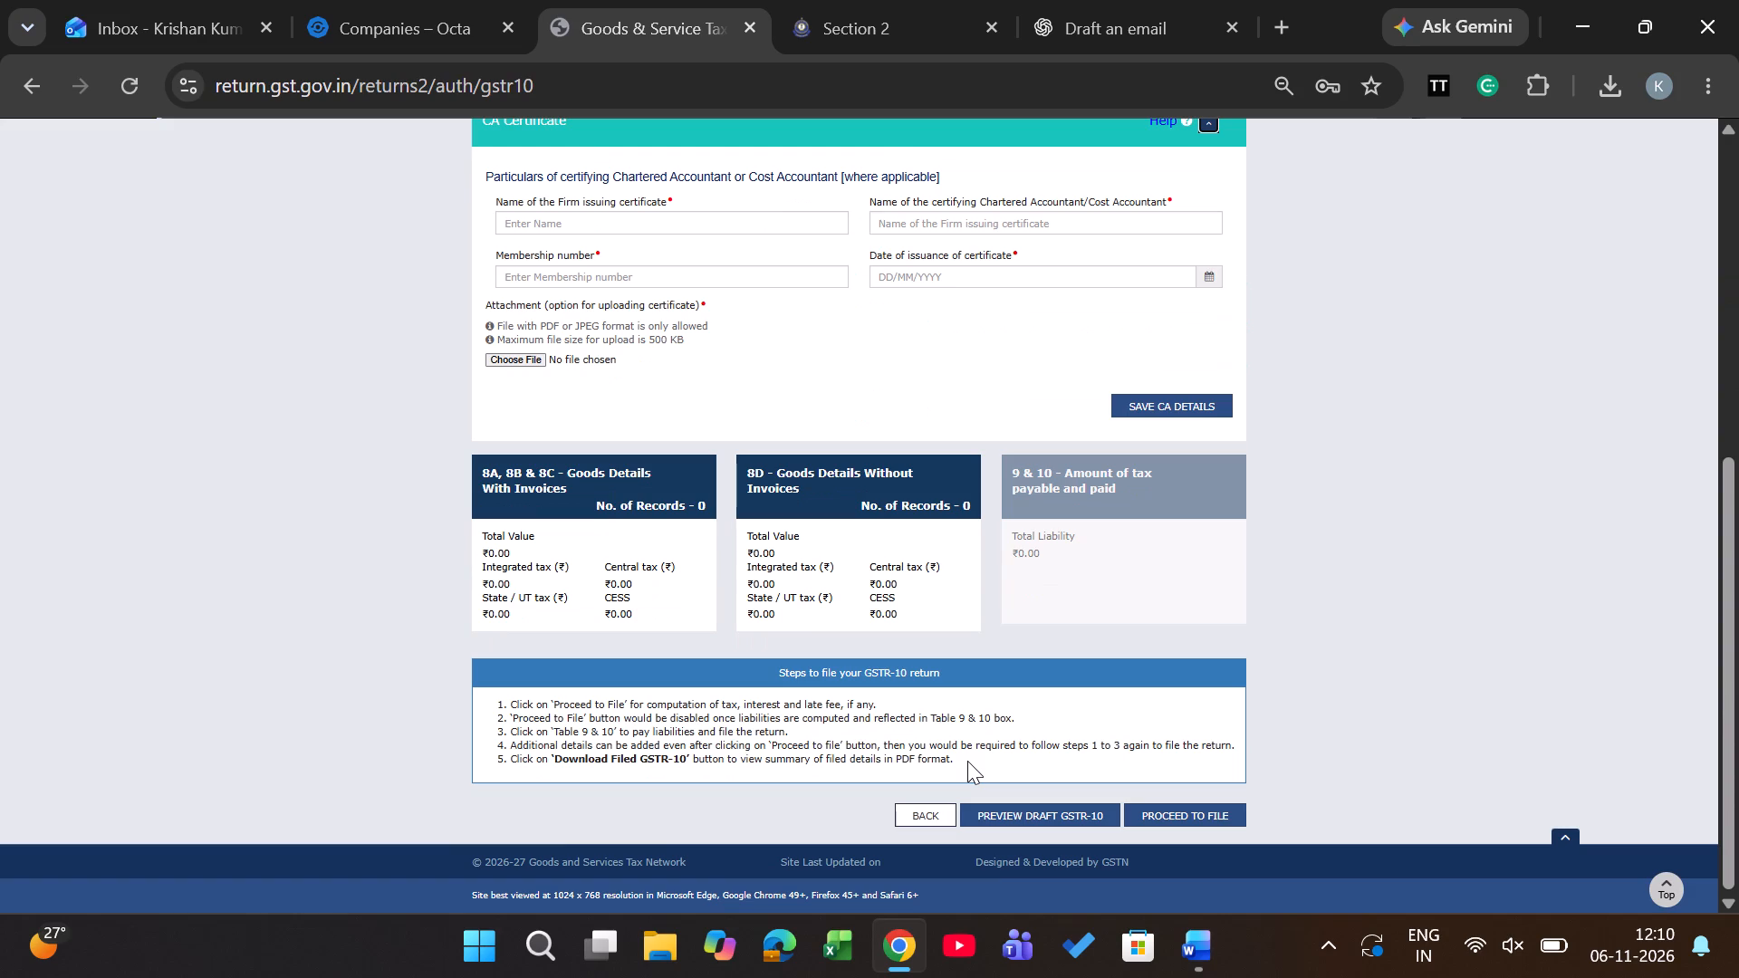
scroll(967, 761, "down", 1)
scroll(967, 761, "up", 3)
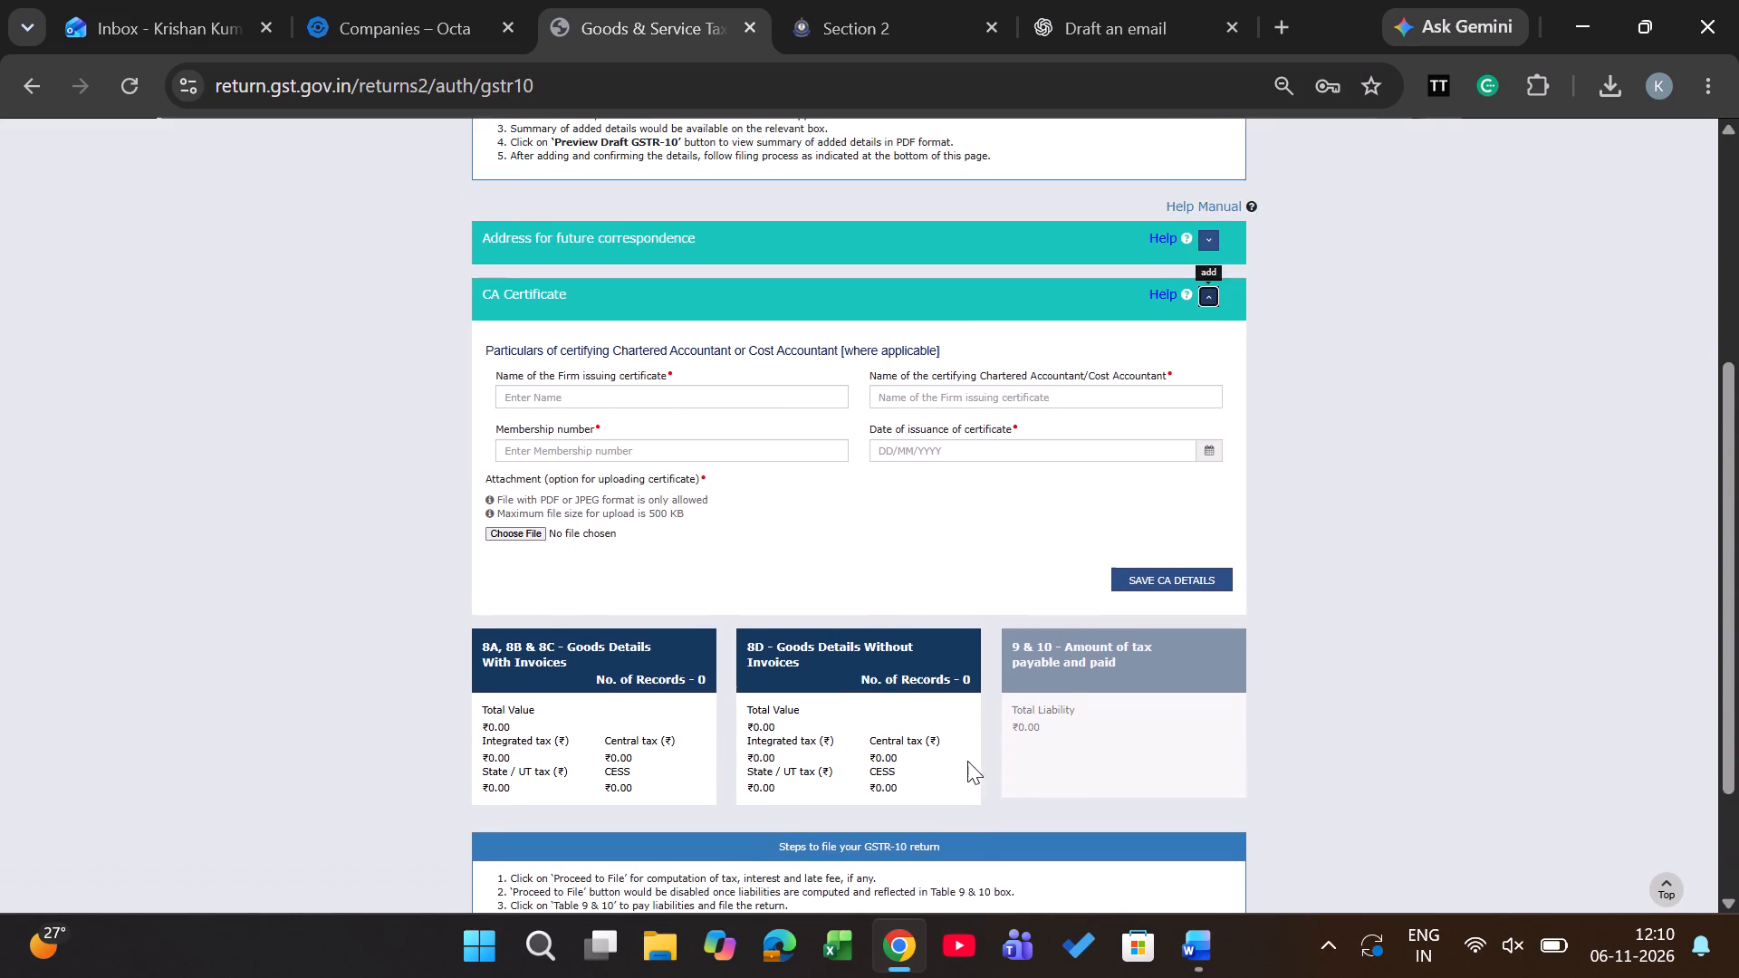
scroll(967, 761, "up", 7)
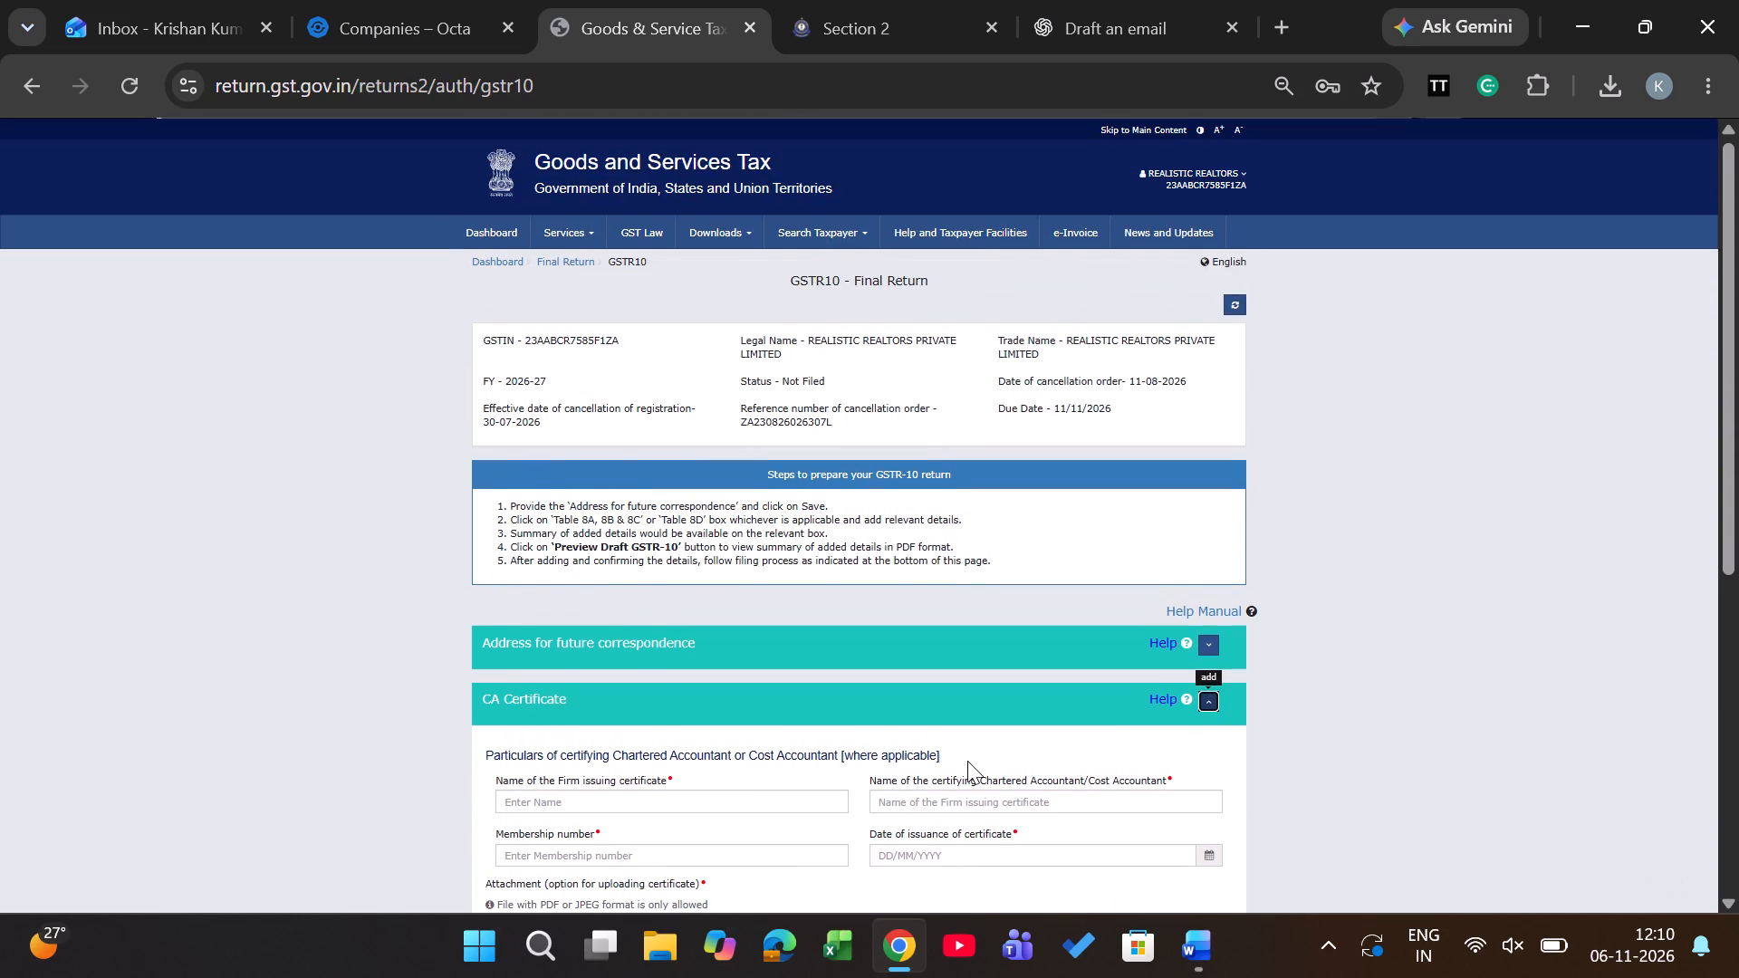
scroll(967, 761, "down", 5)
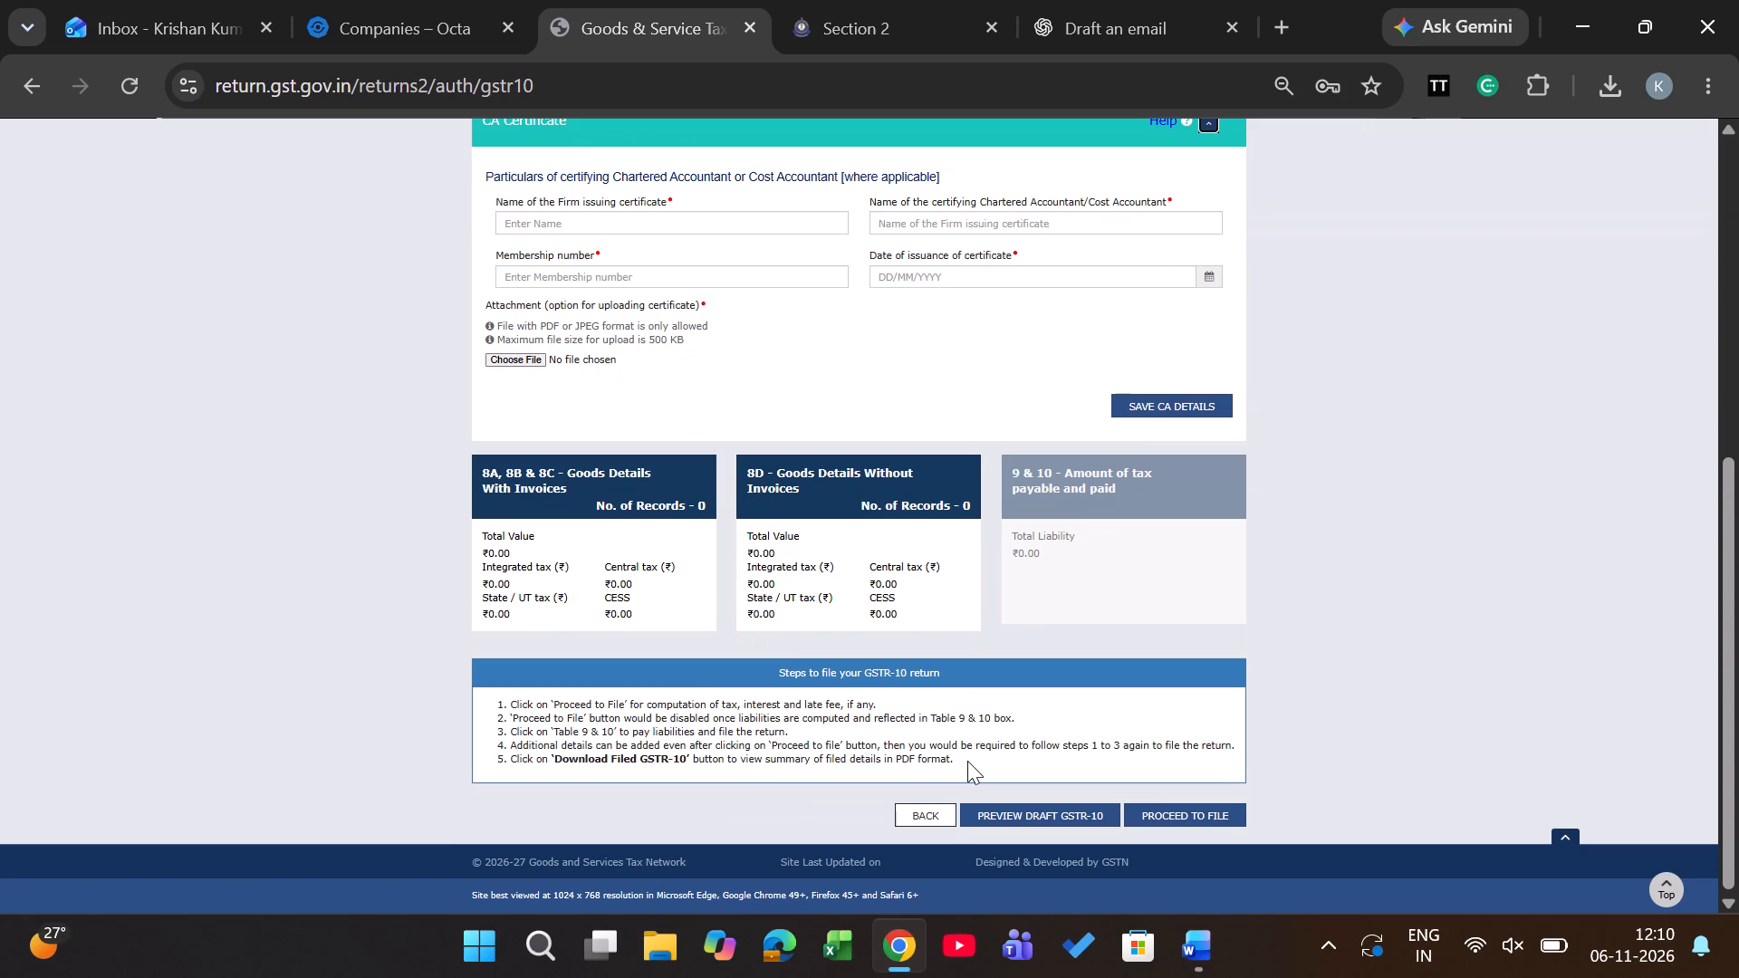
scroll(967, 761, "up", 5)
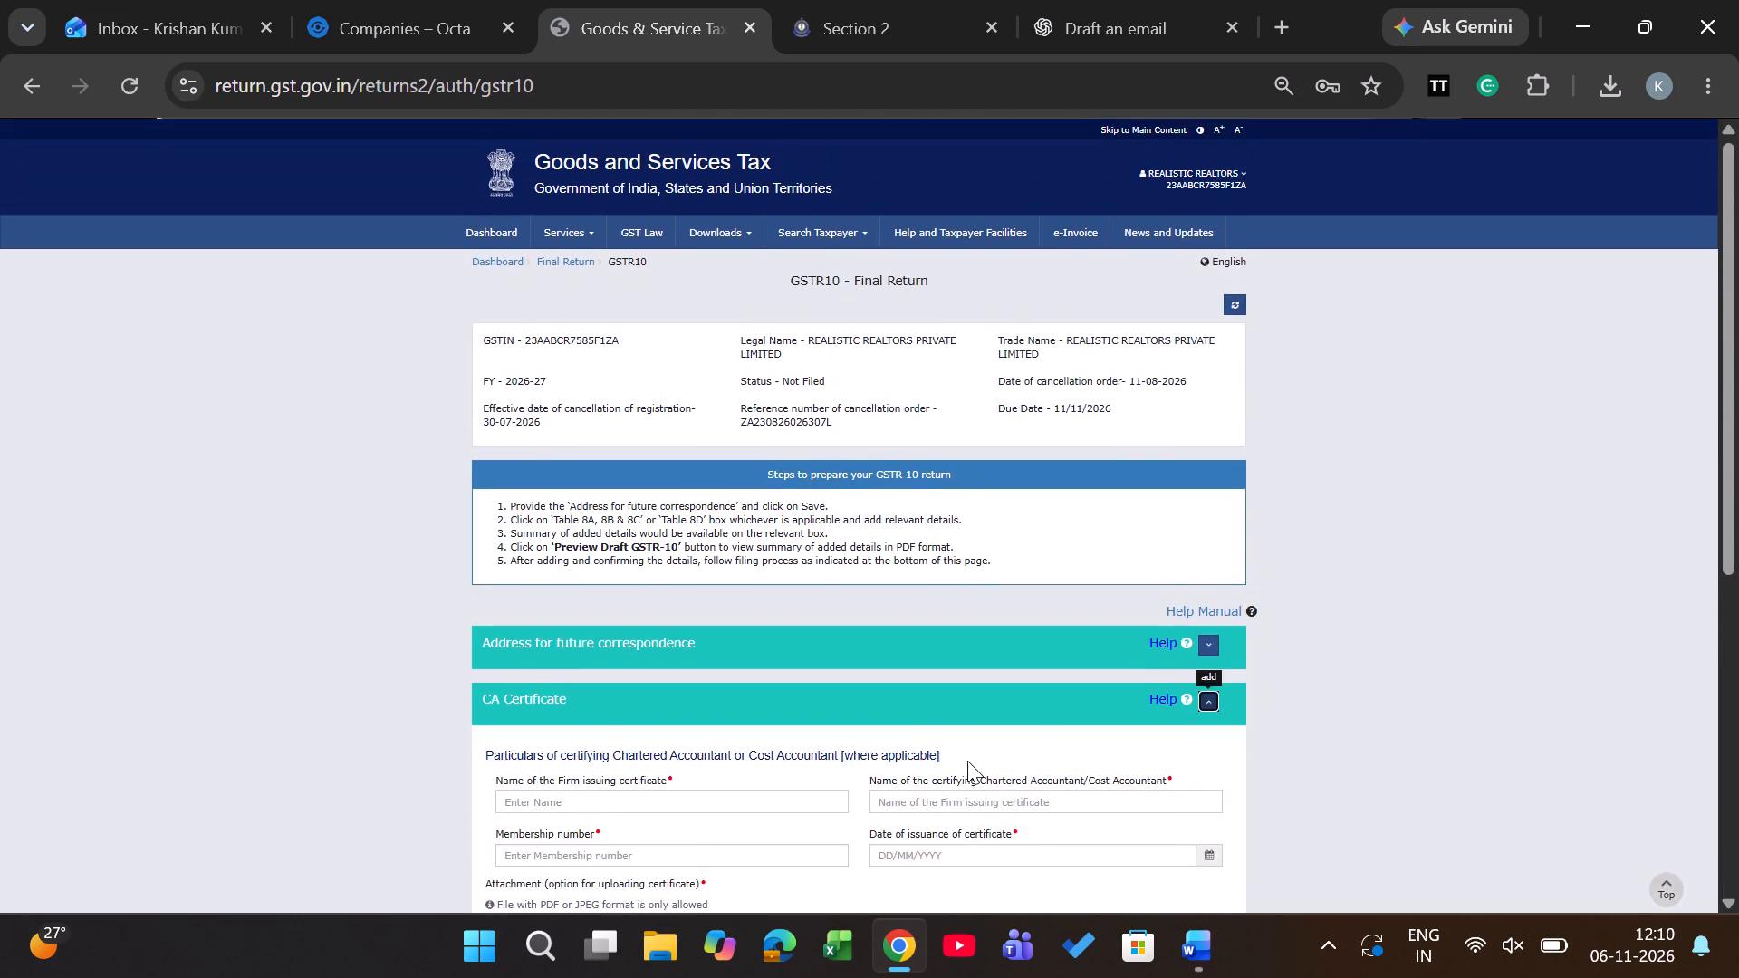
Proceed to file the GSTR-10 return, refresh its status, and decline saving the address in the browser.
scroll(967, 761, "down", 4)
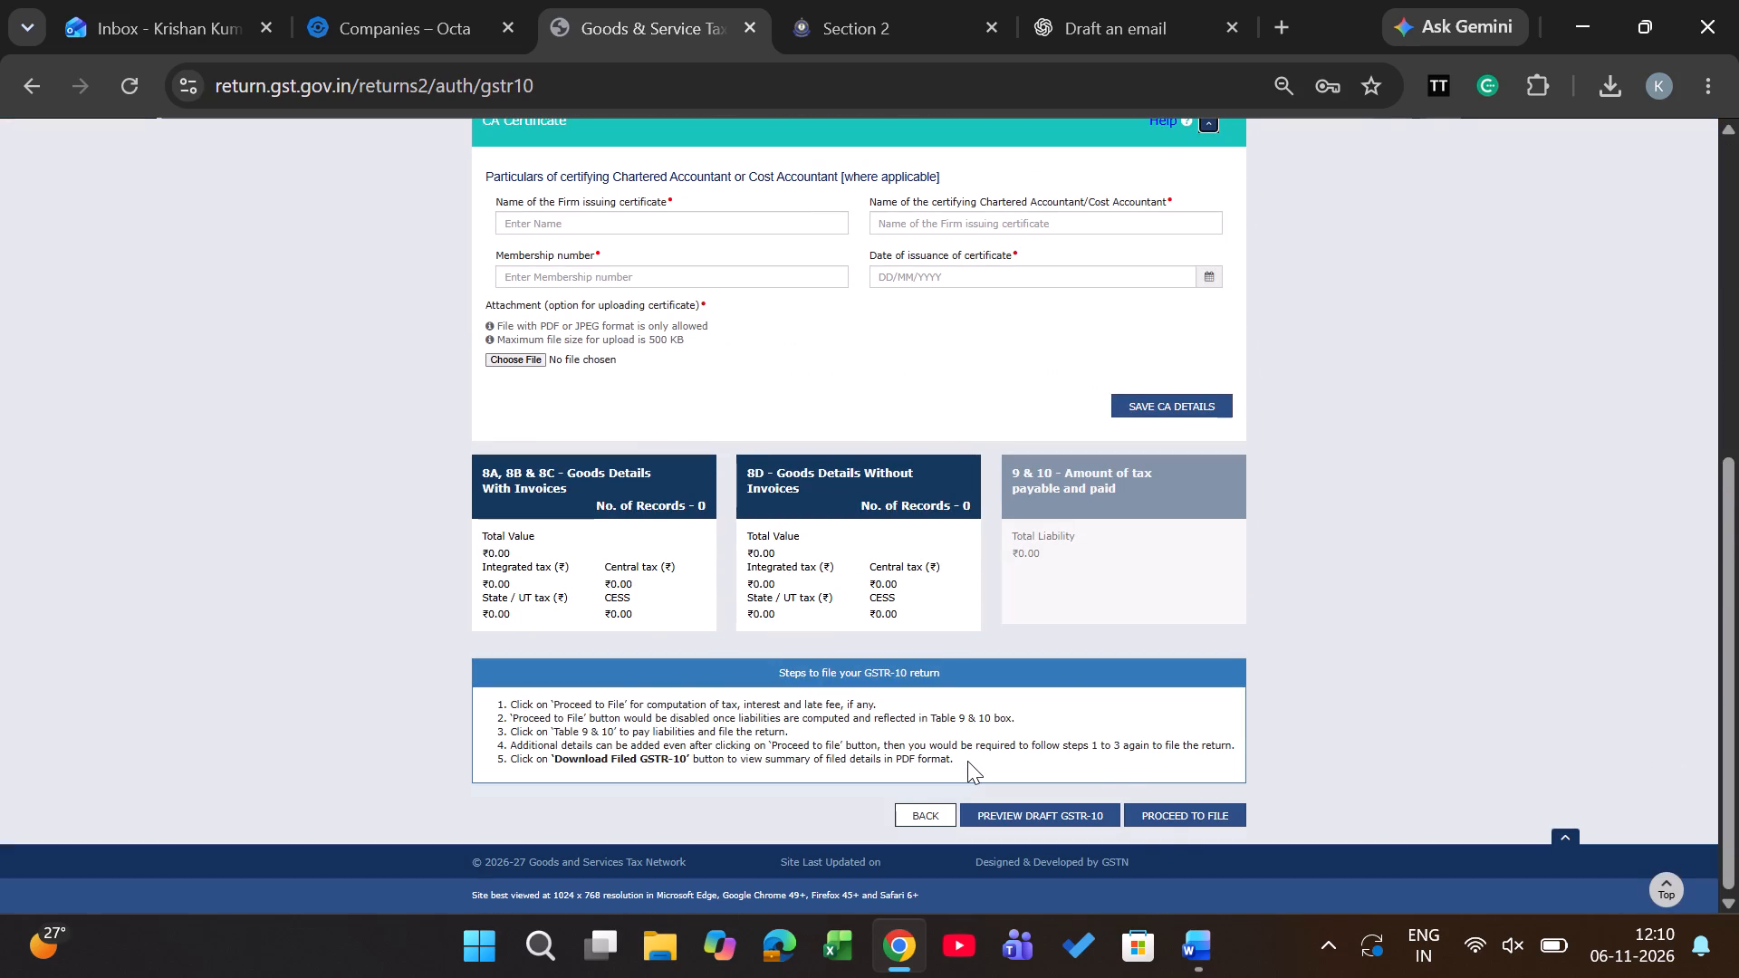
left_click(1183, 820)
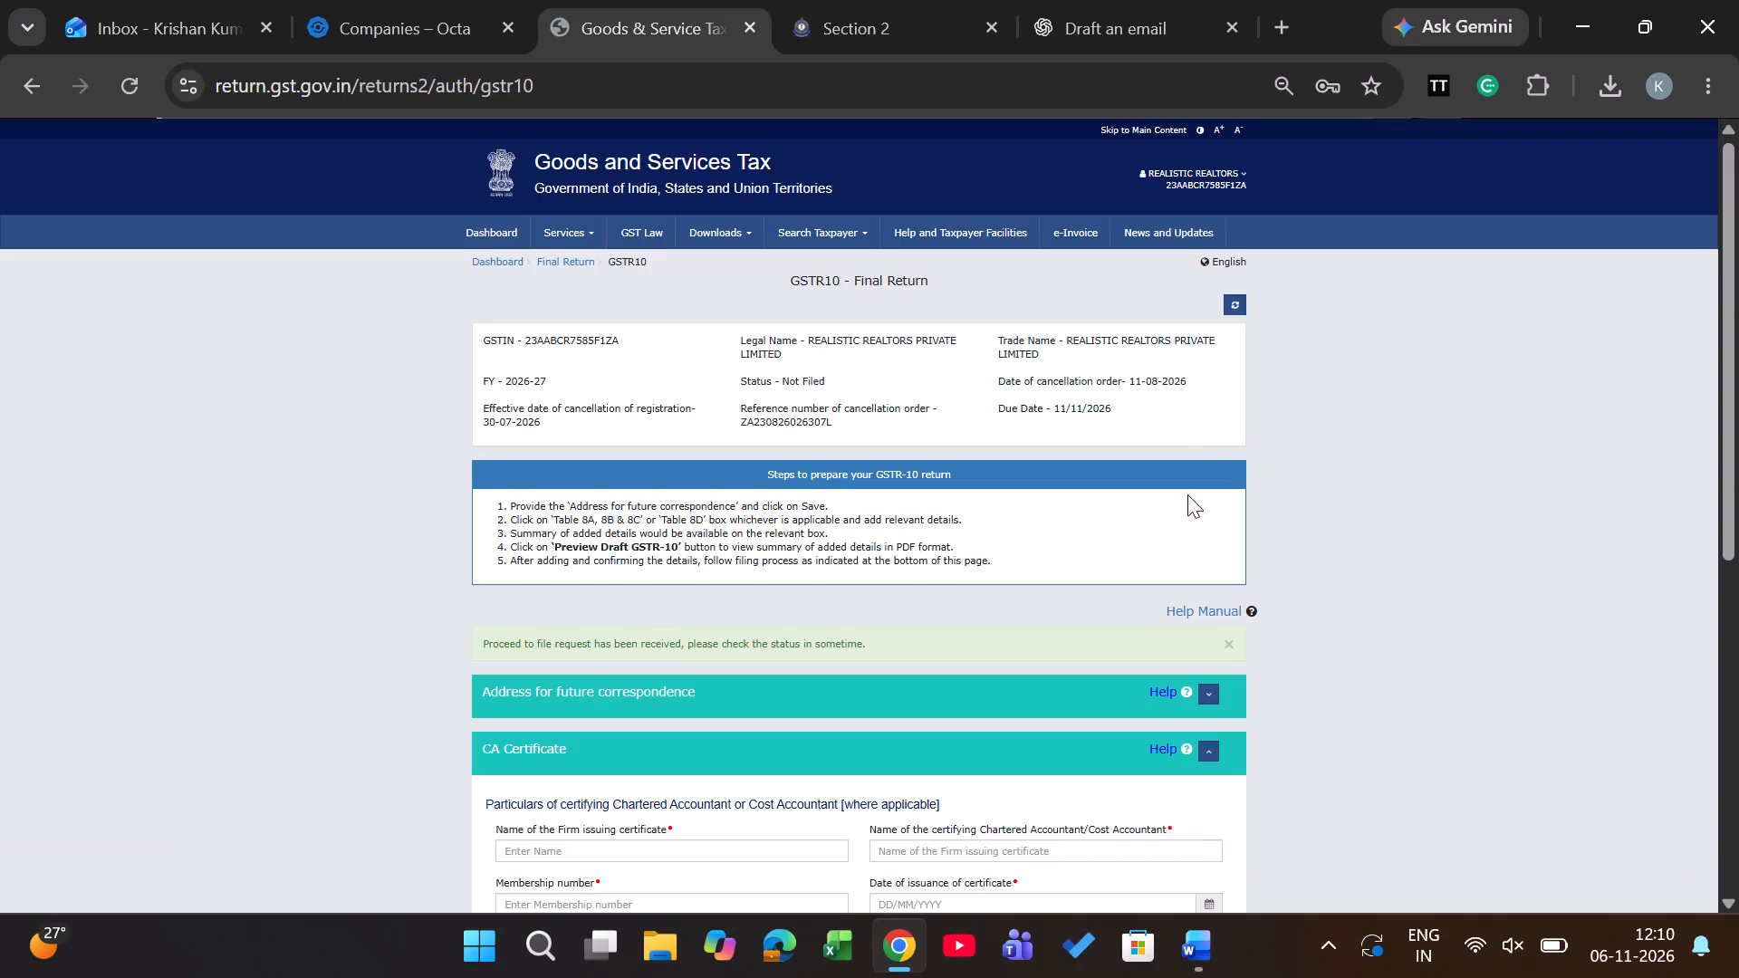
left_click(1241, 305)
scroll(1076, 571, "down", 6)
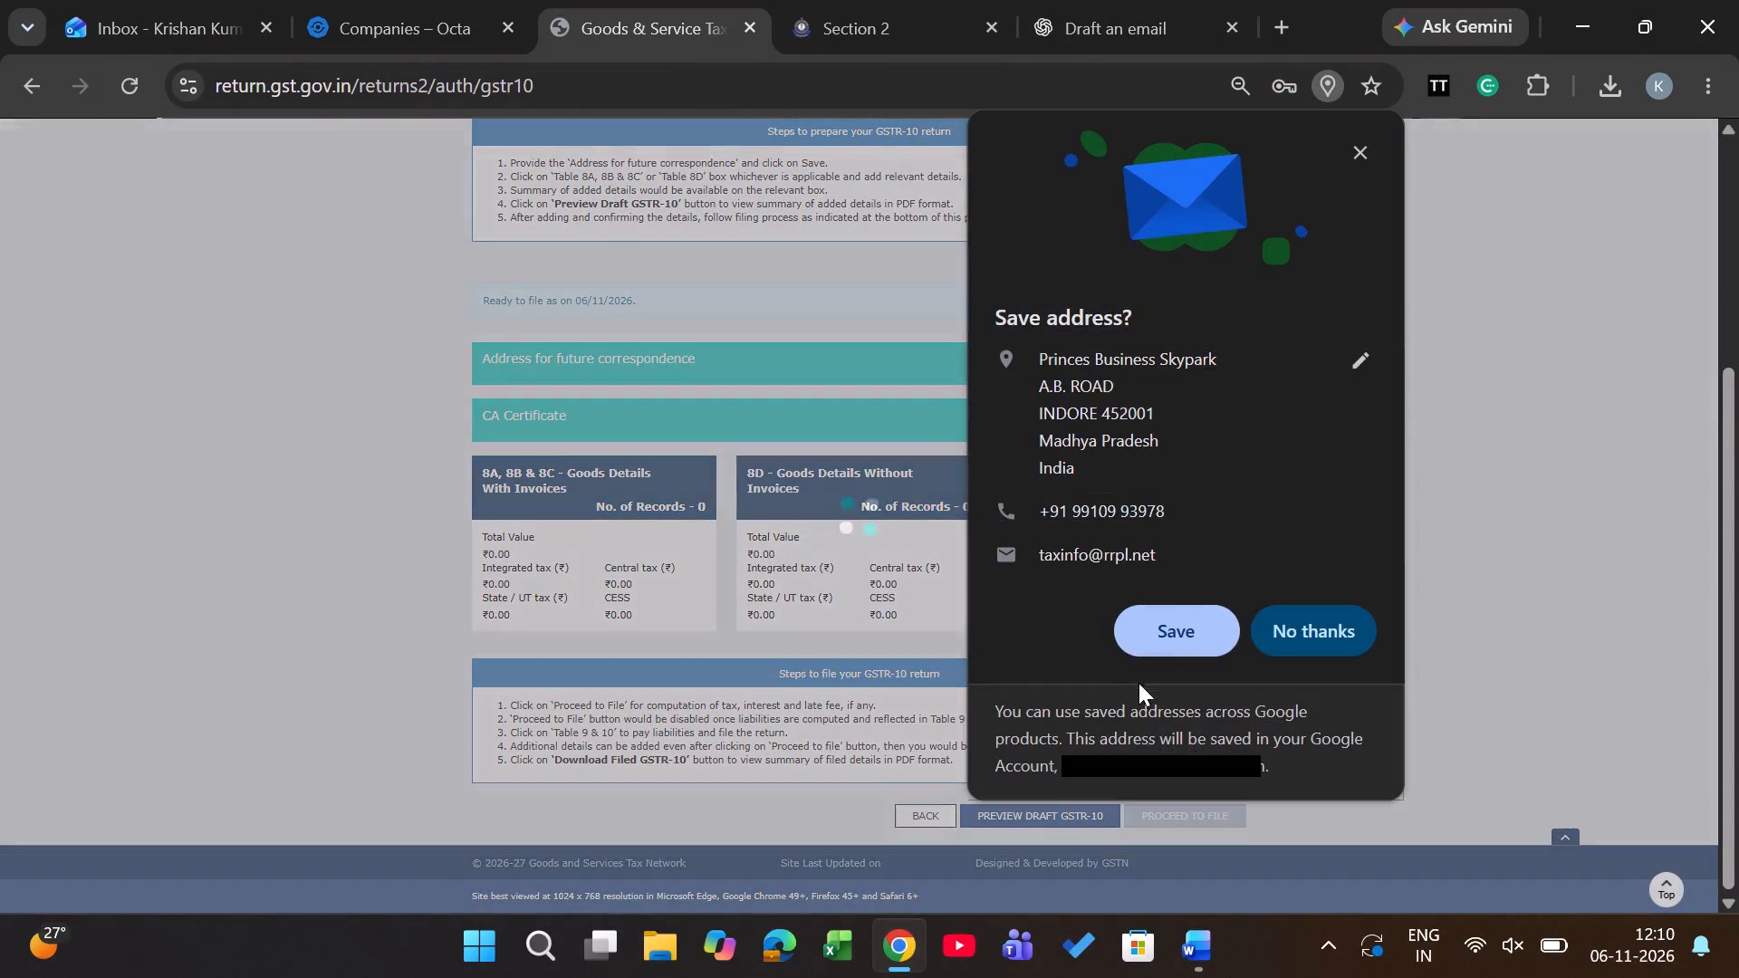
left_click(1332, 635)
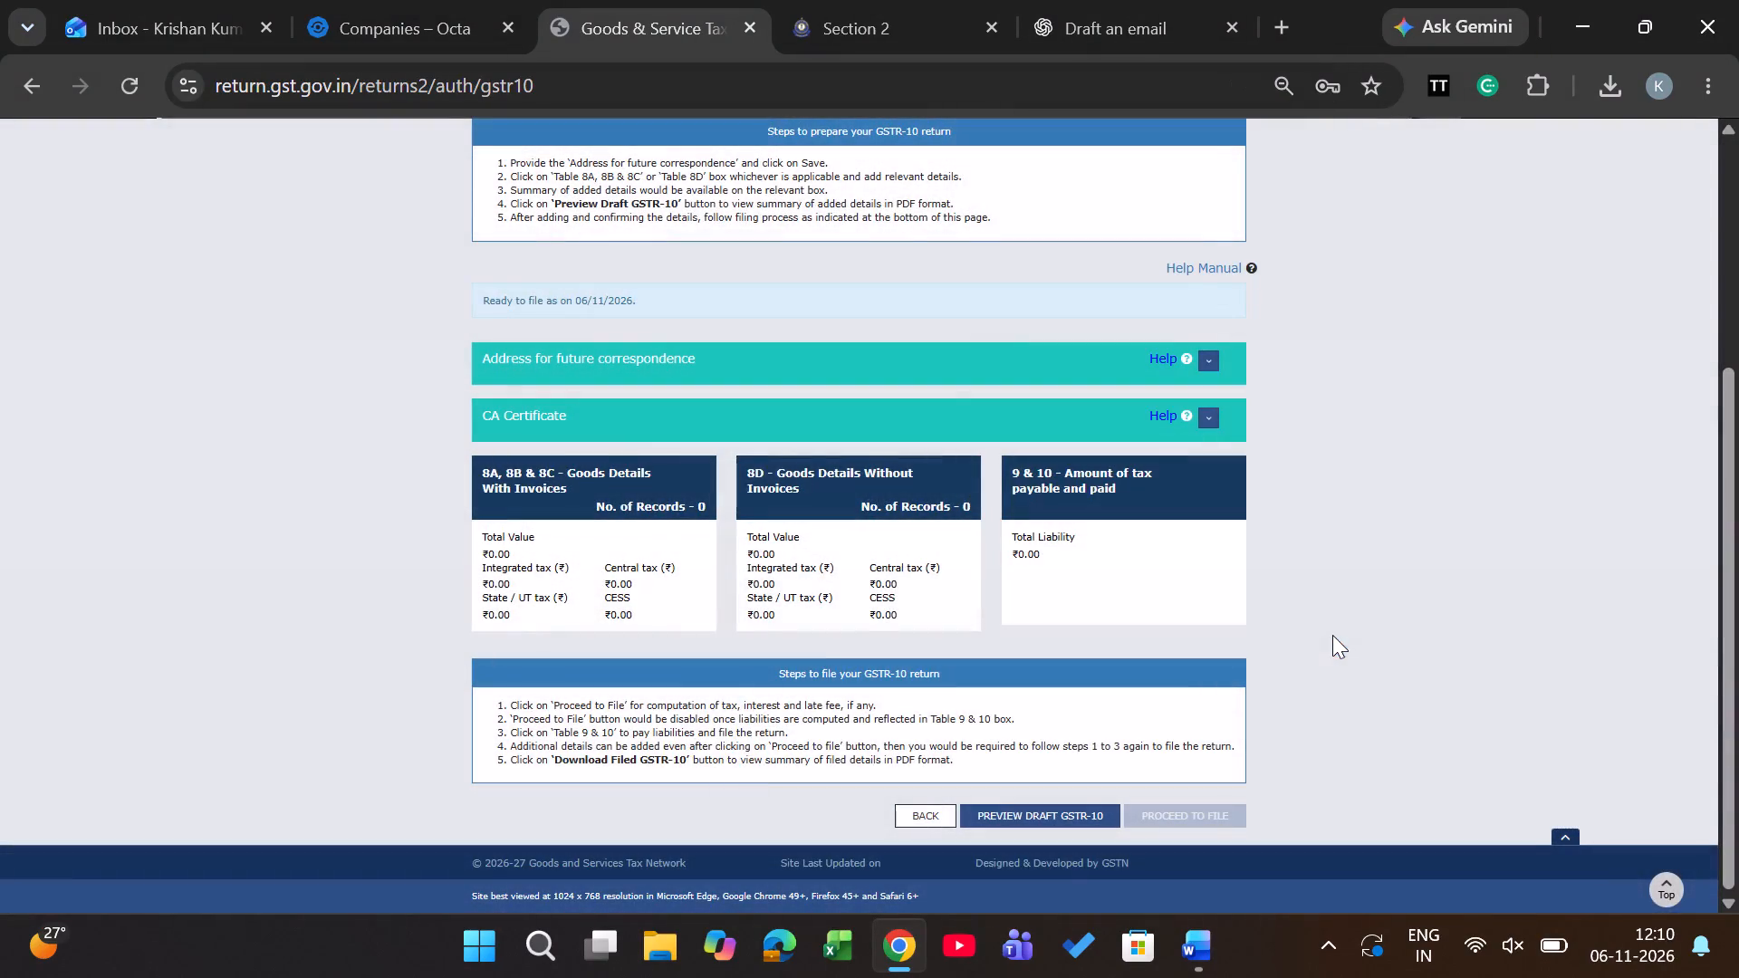
Check the return's status and summary boxes, and download the draft GSTR-10 preview as a PDF.
scroll(1138, 430, "down", 1)
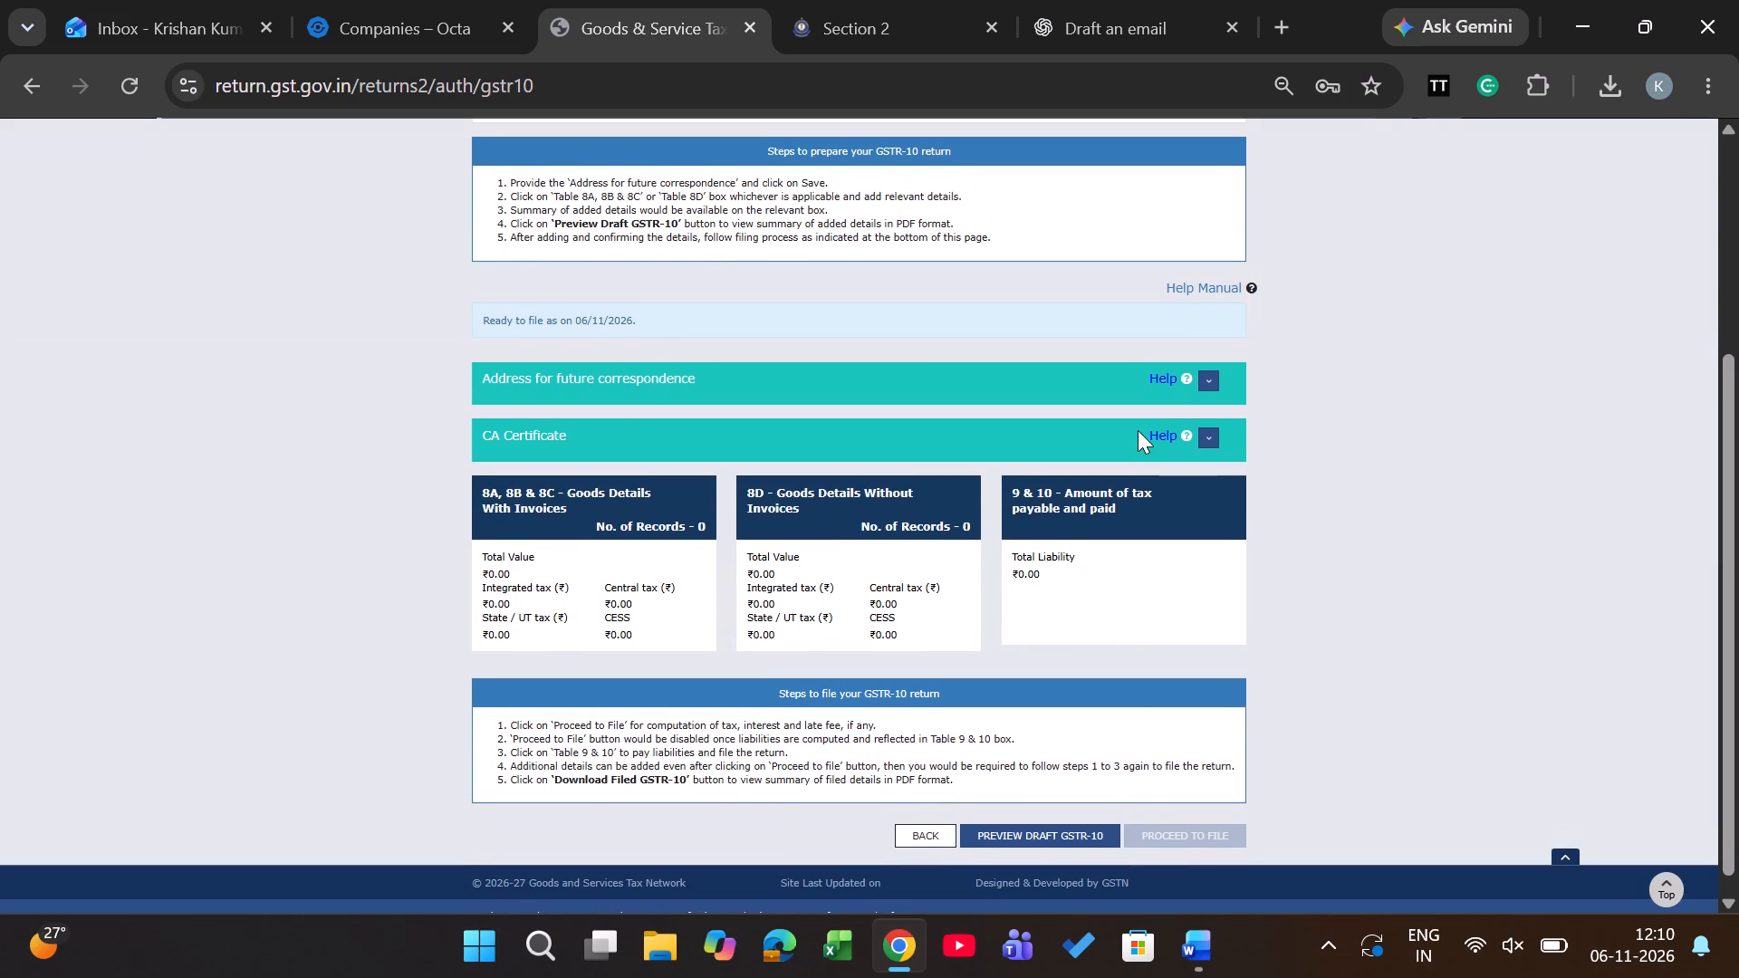
scroll(1138, 430, "down", 1)
scroll(1138, 430, "up", 4)
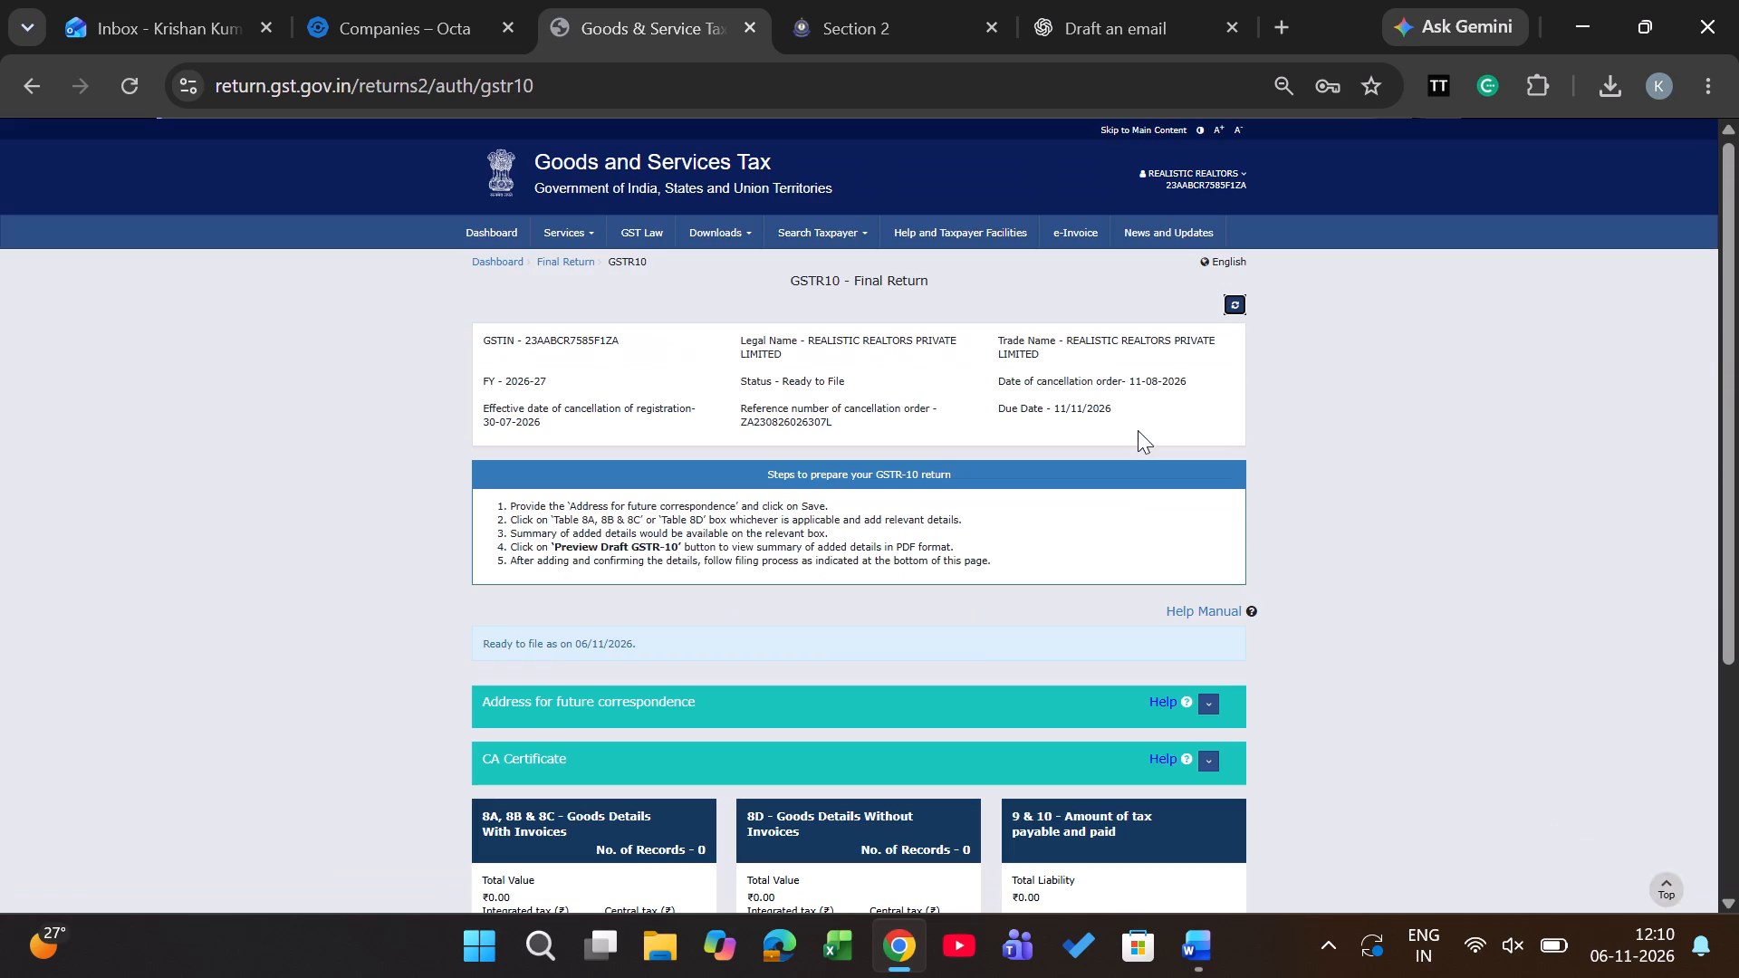
scroll(1051, 503, "down", 6)
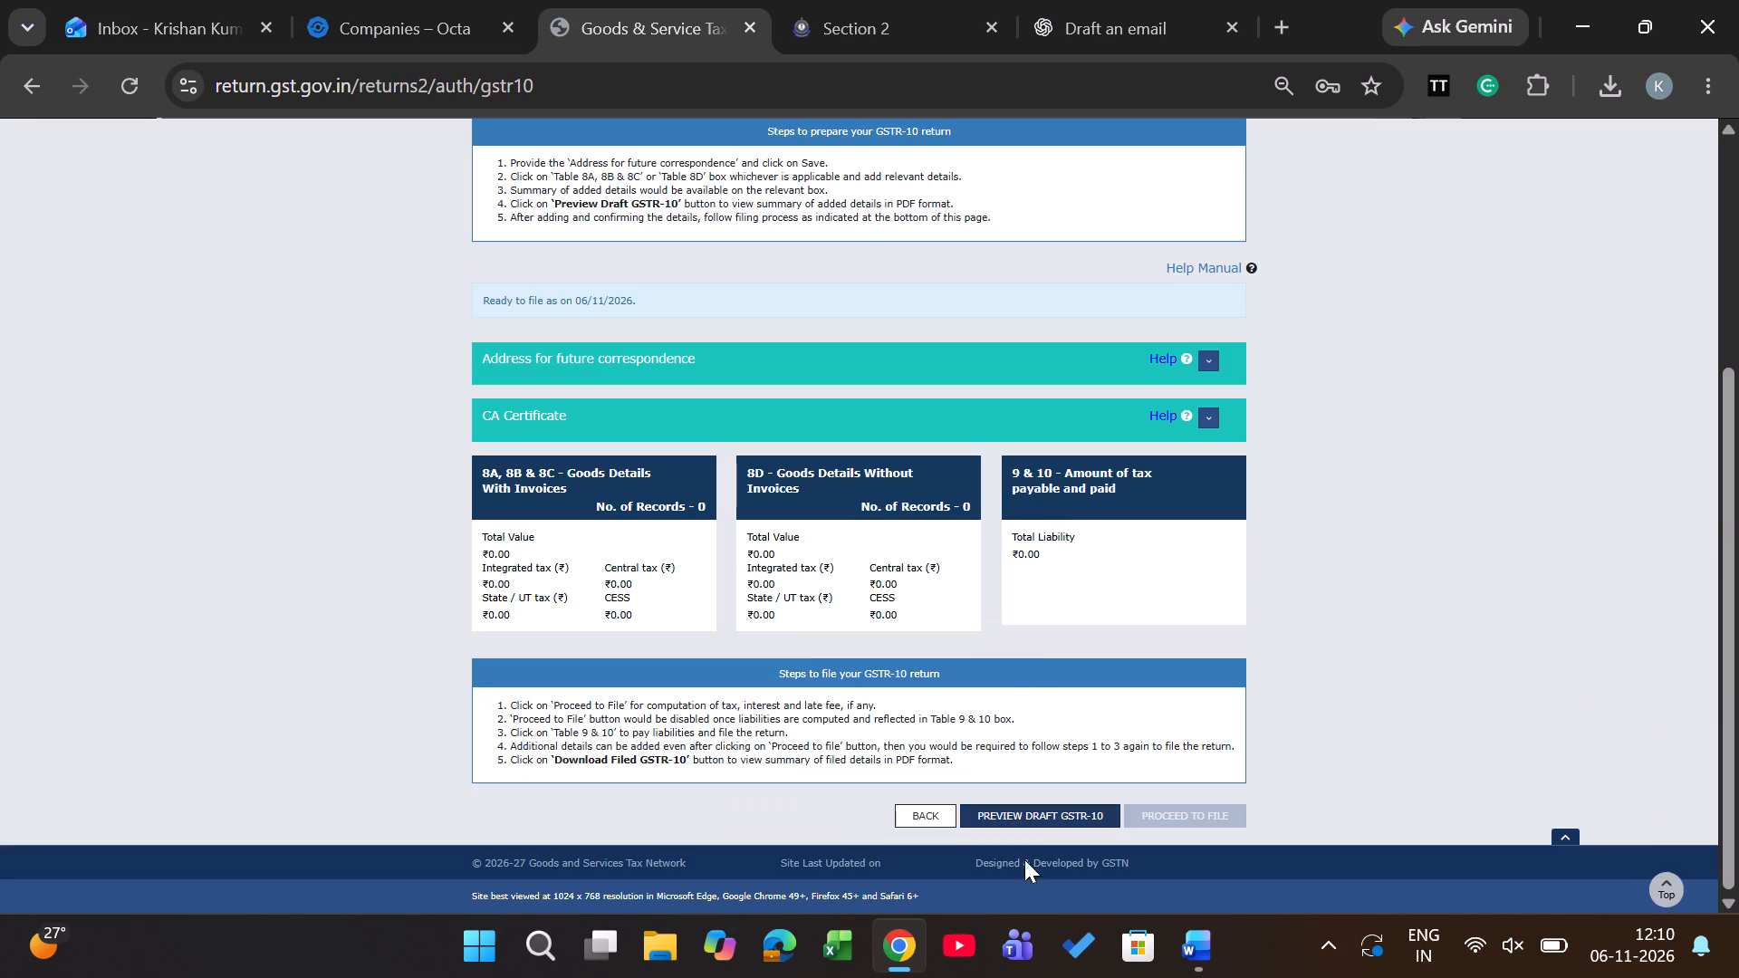
left_click(1055, 820)
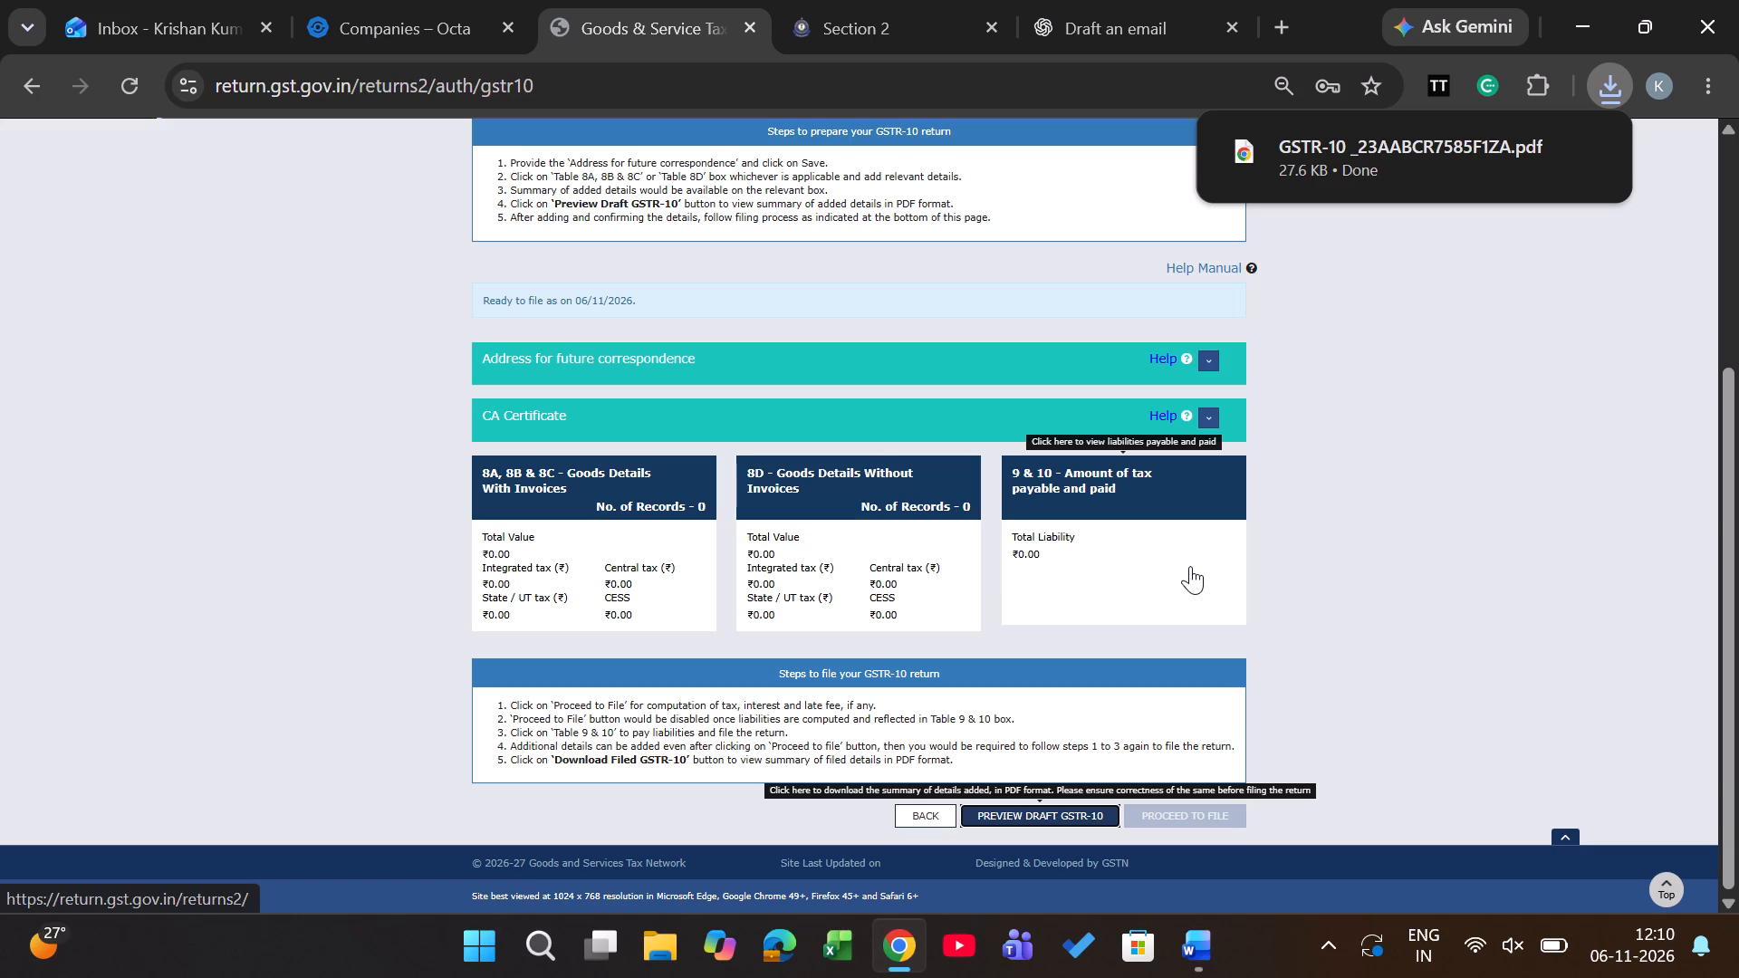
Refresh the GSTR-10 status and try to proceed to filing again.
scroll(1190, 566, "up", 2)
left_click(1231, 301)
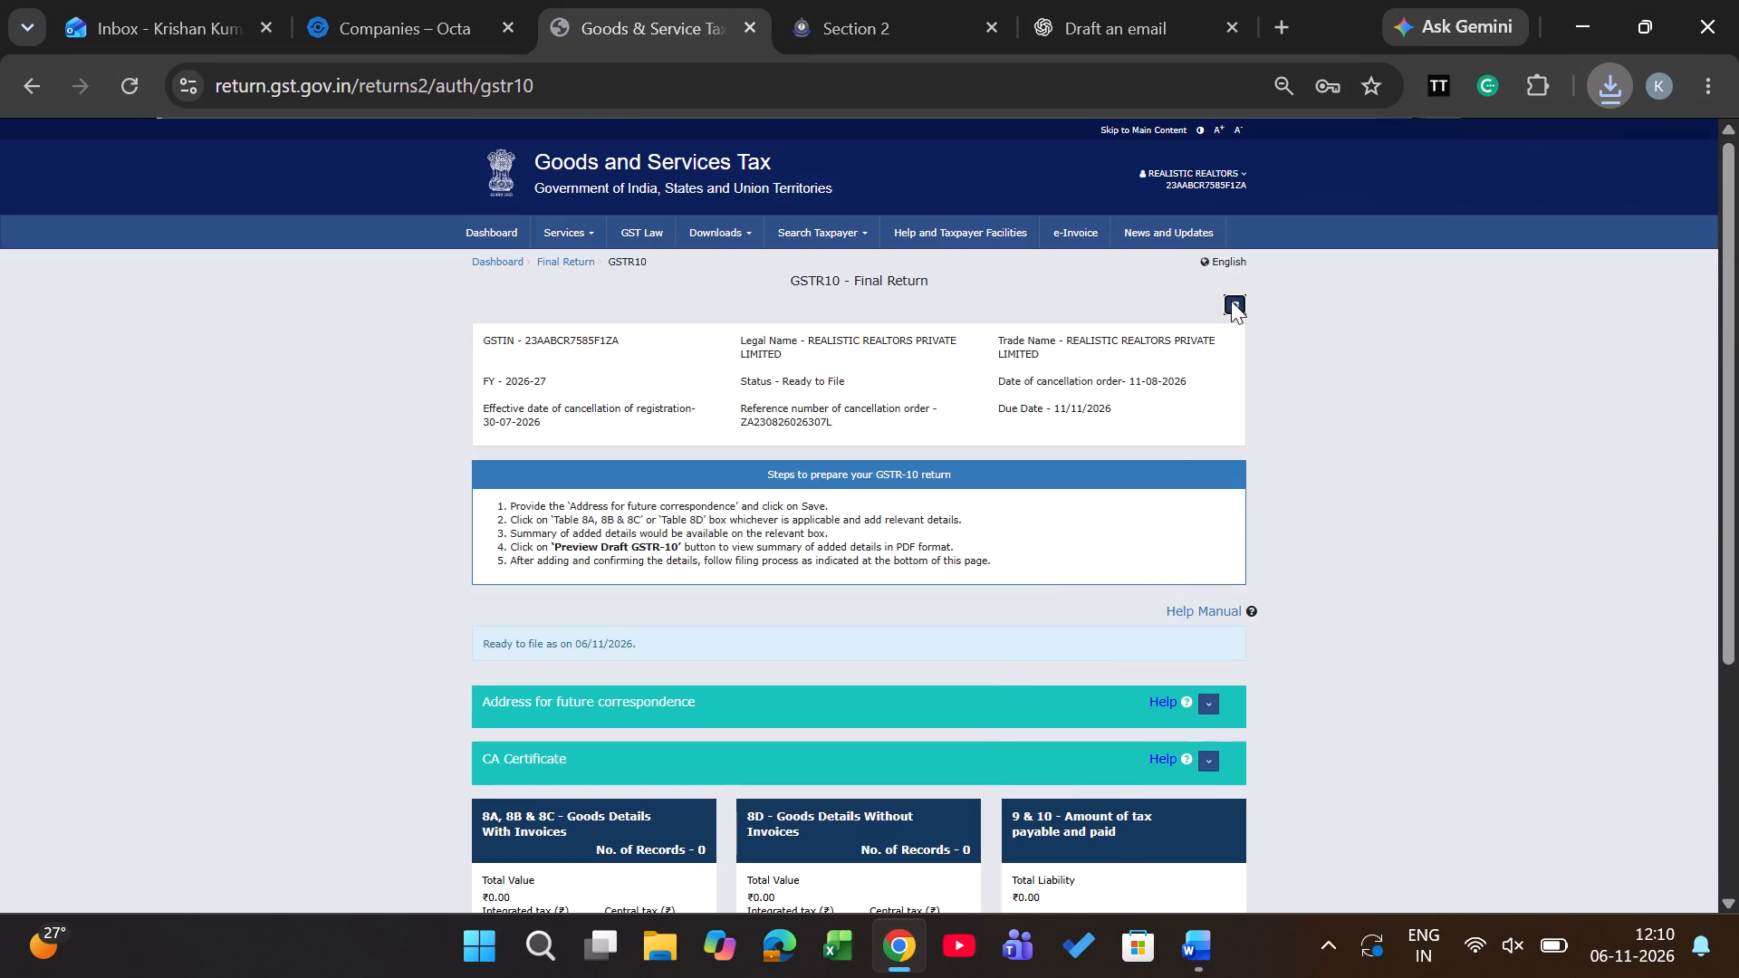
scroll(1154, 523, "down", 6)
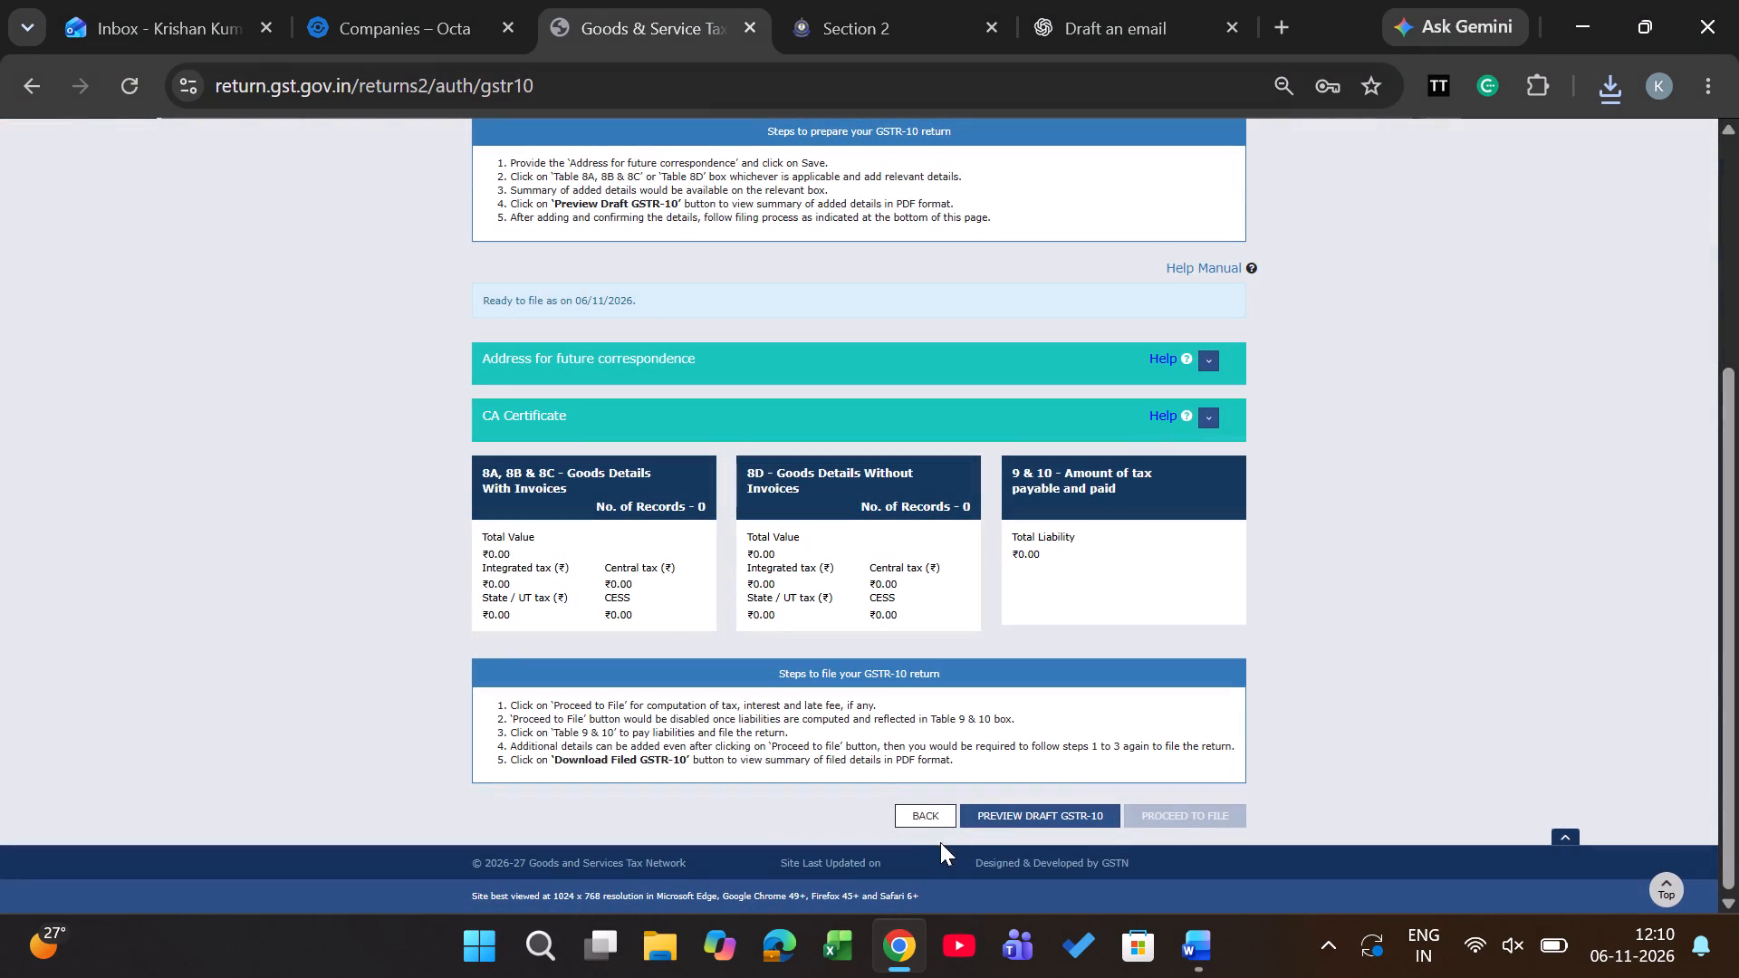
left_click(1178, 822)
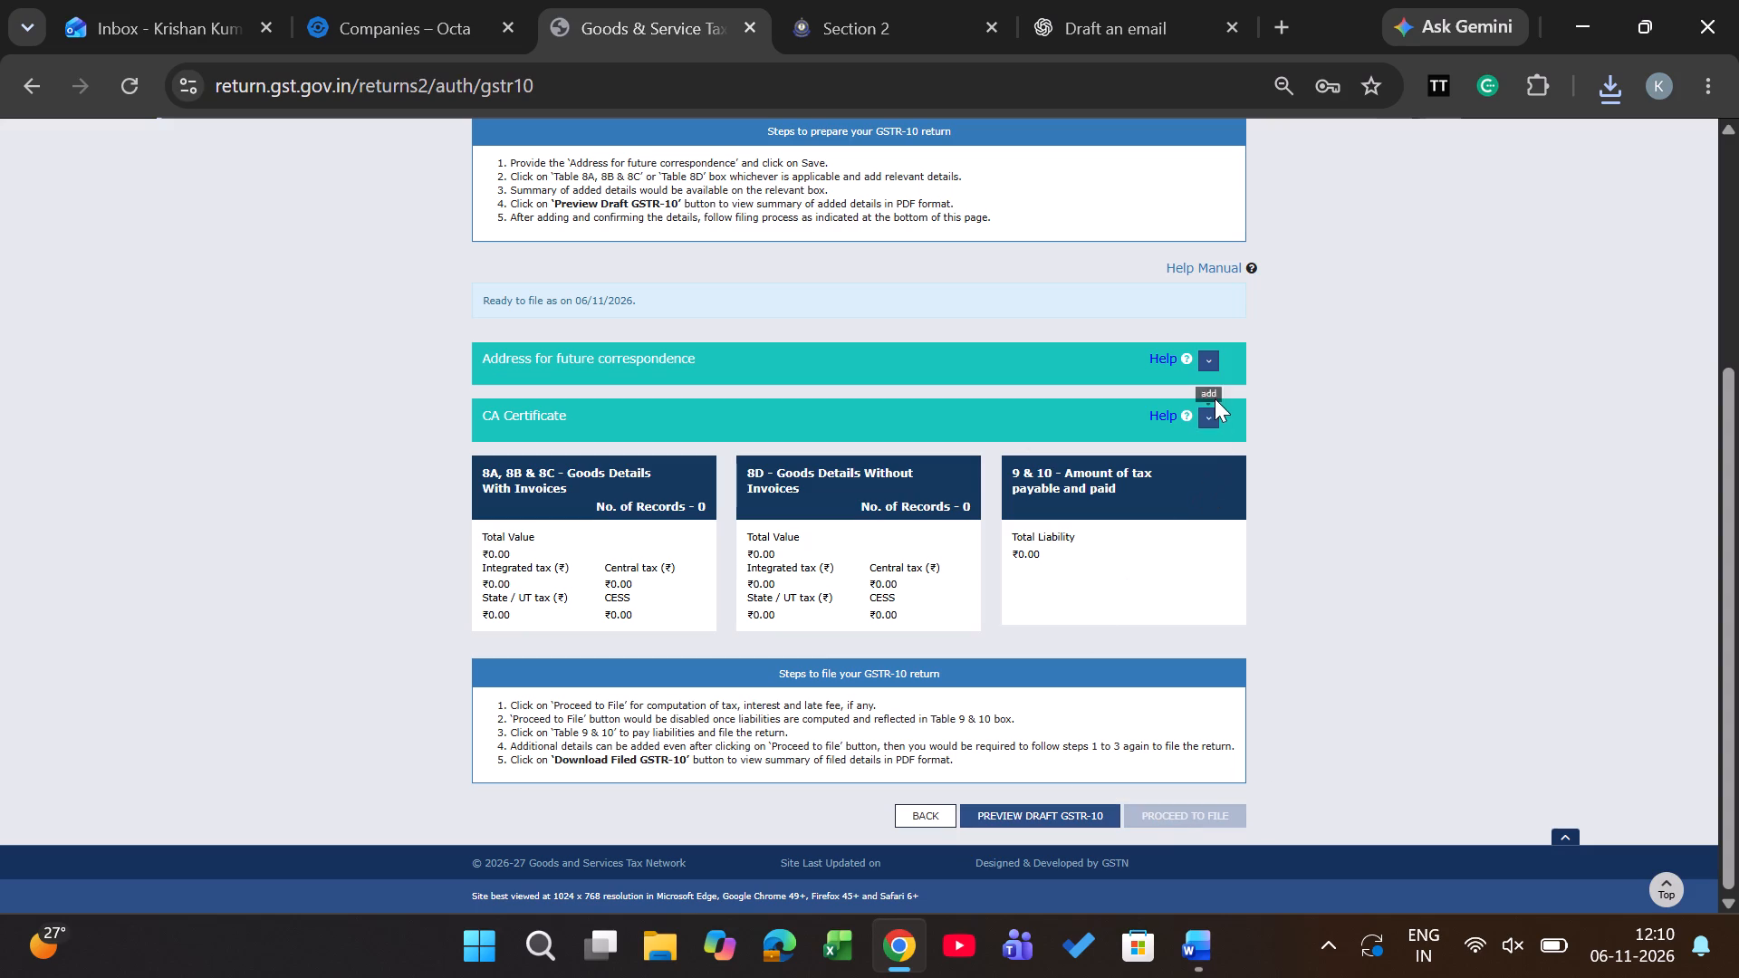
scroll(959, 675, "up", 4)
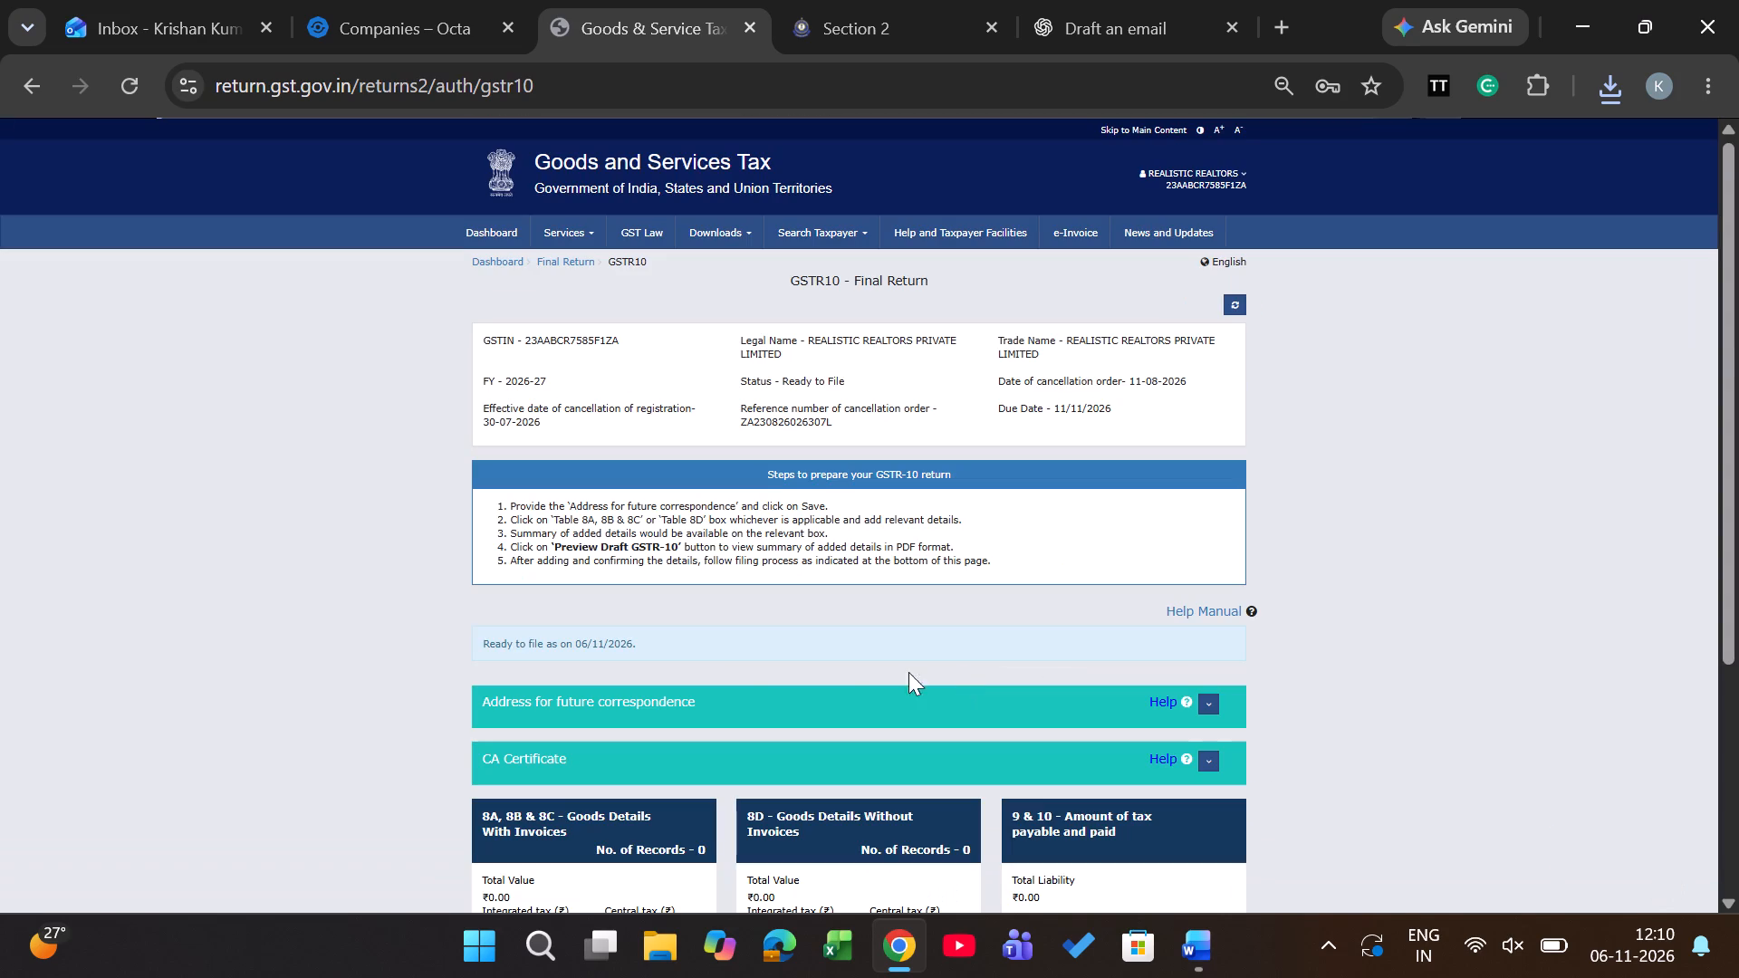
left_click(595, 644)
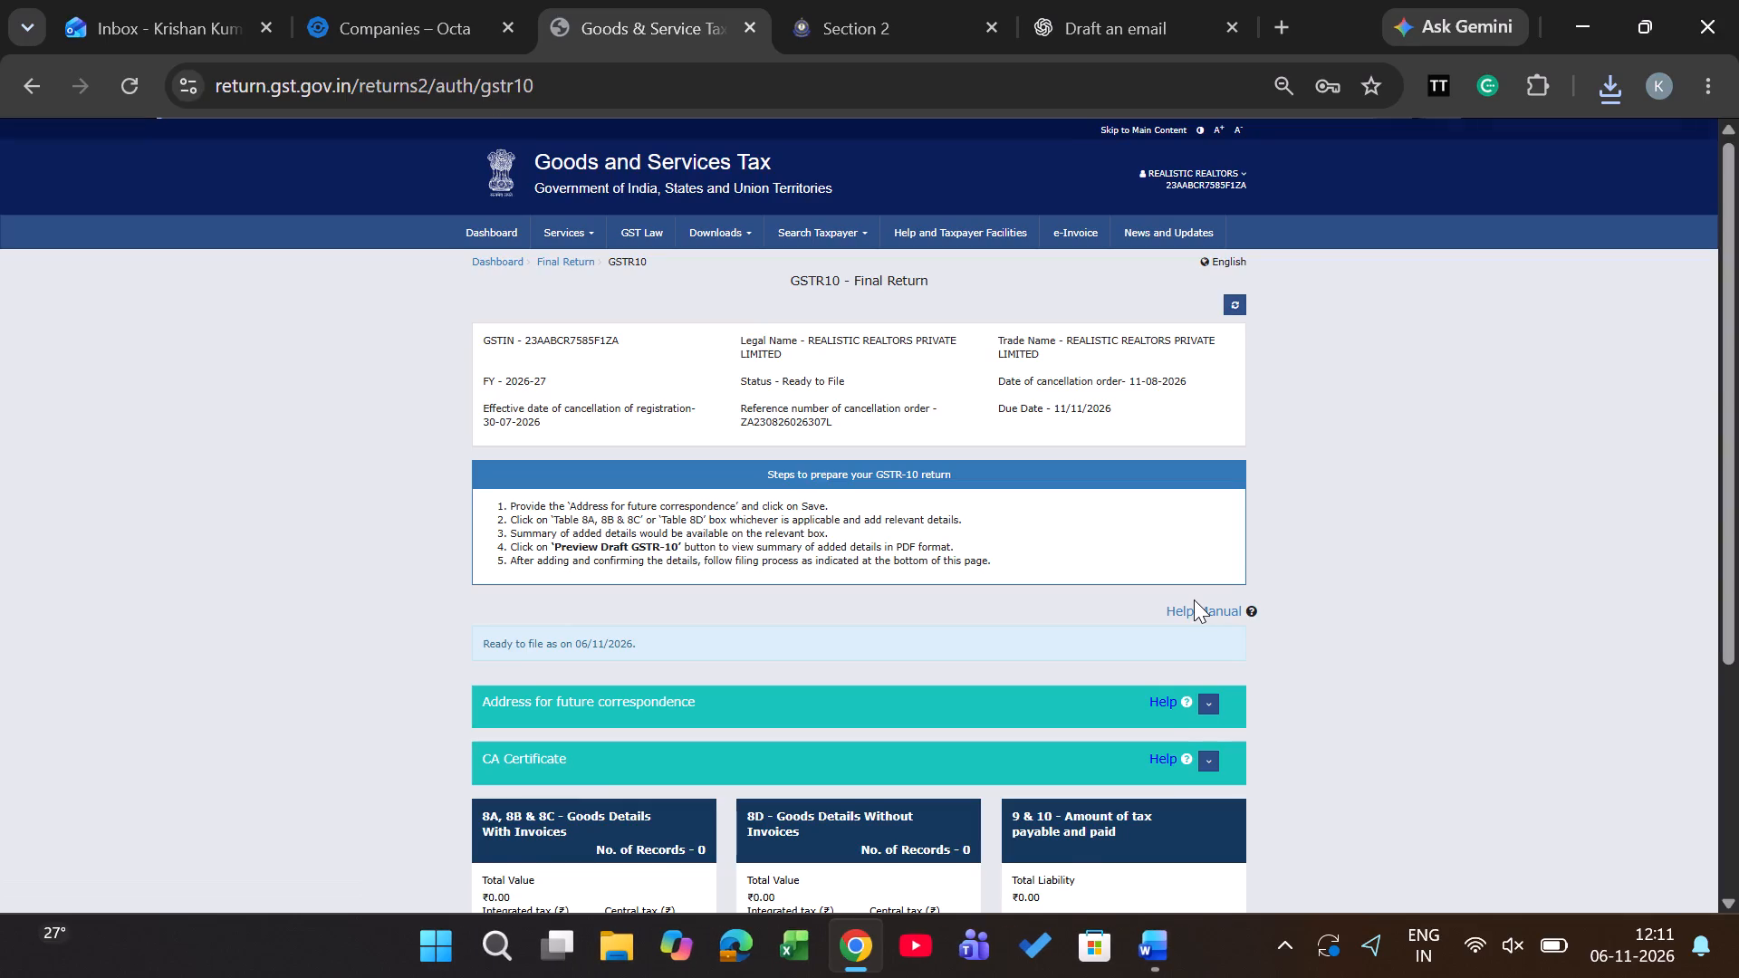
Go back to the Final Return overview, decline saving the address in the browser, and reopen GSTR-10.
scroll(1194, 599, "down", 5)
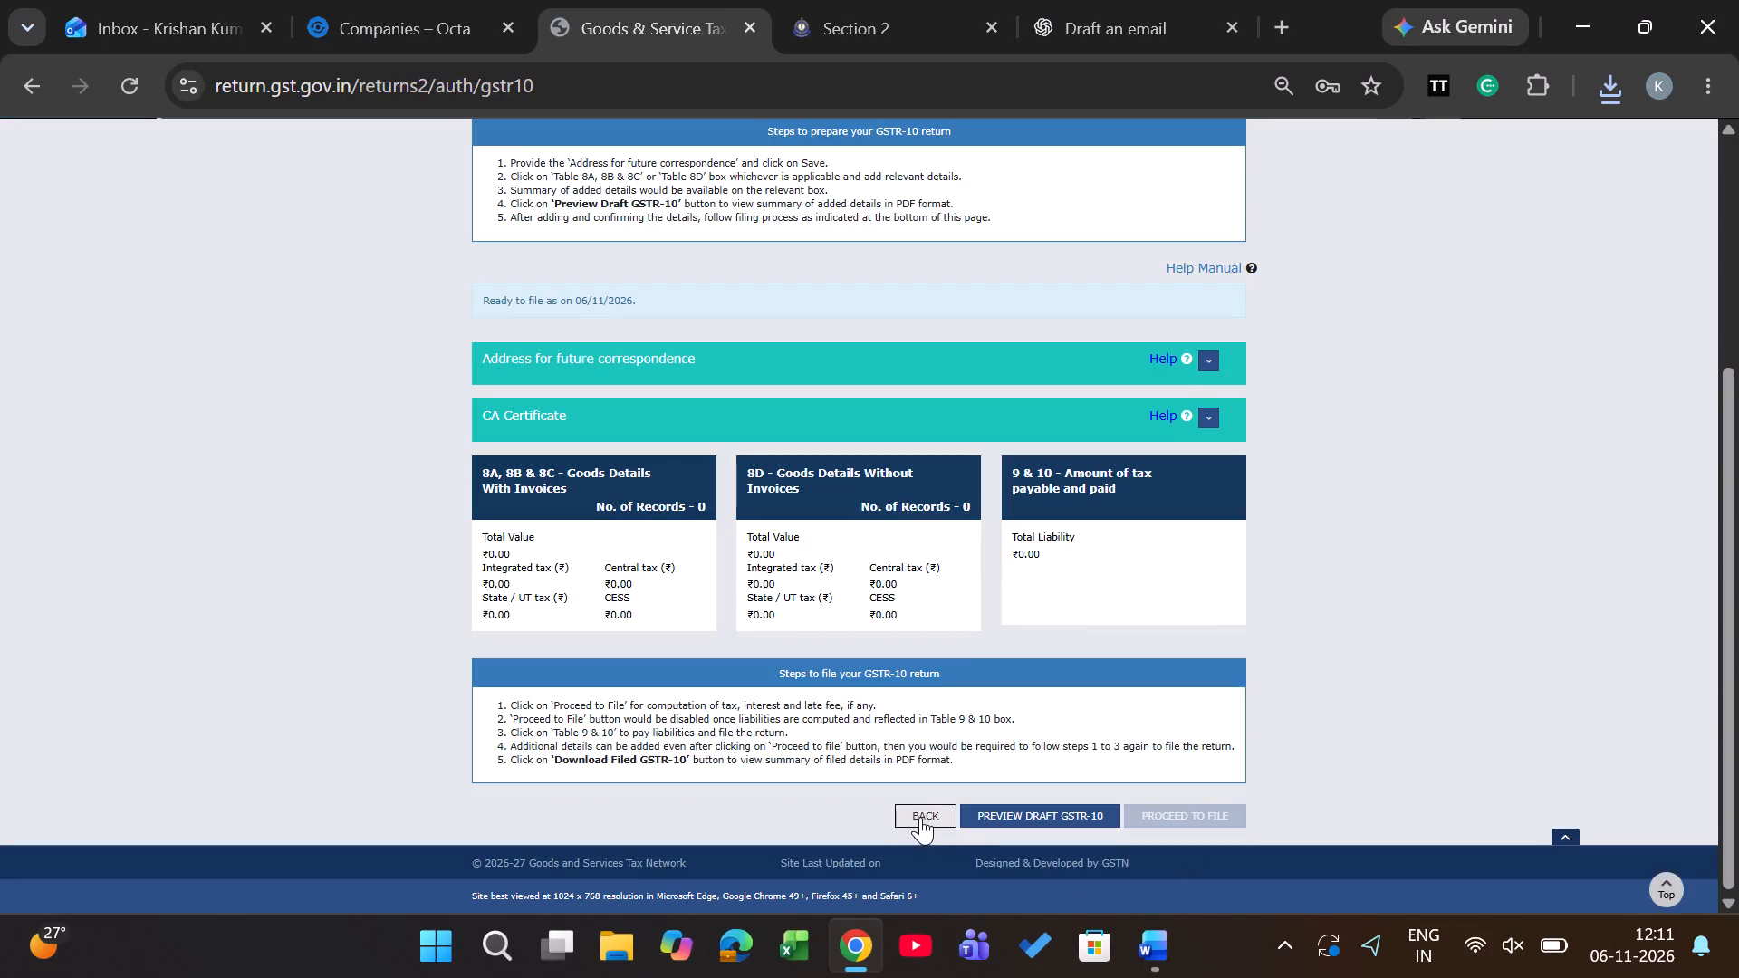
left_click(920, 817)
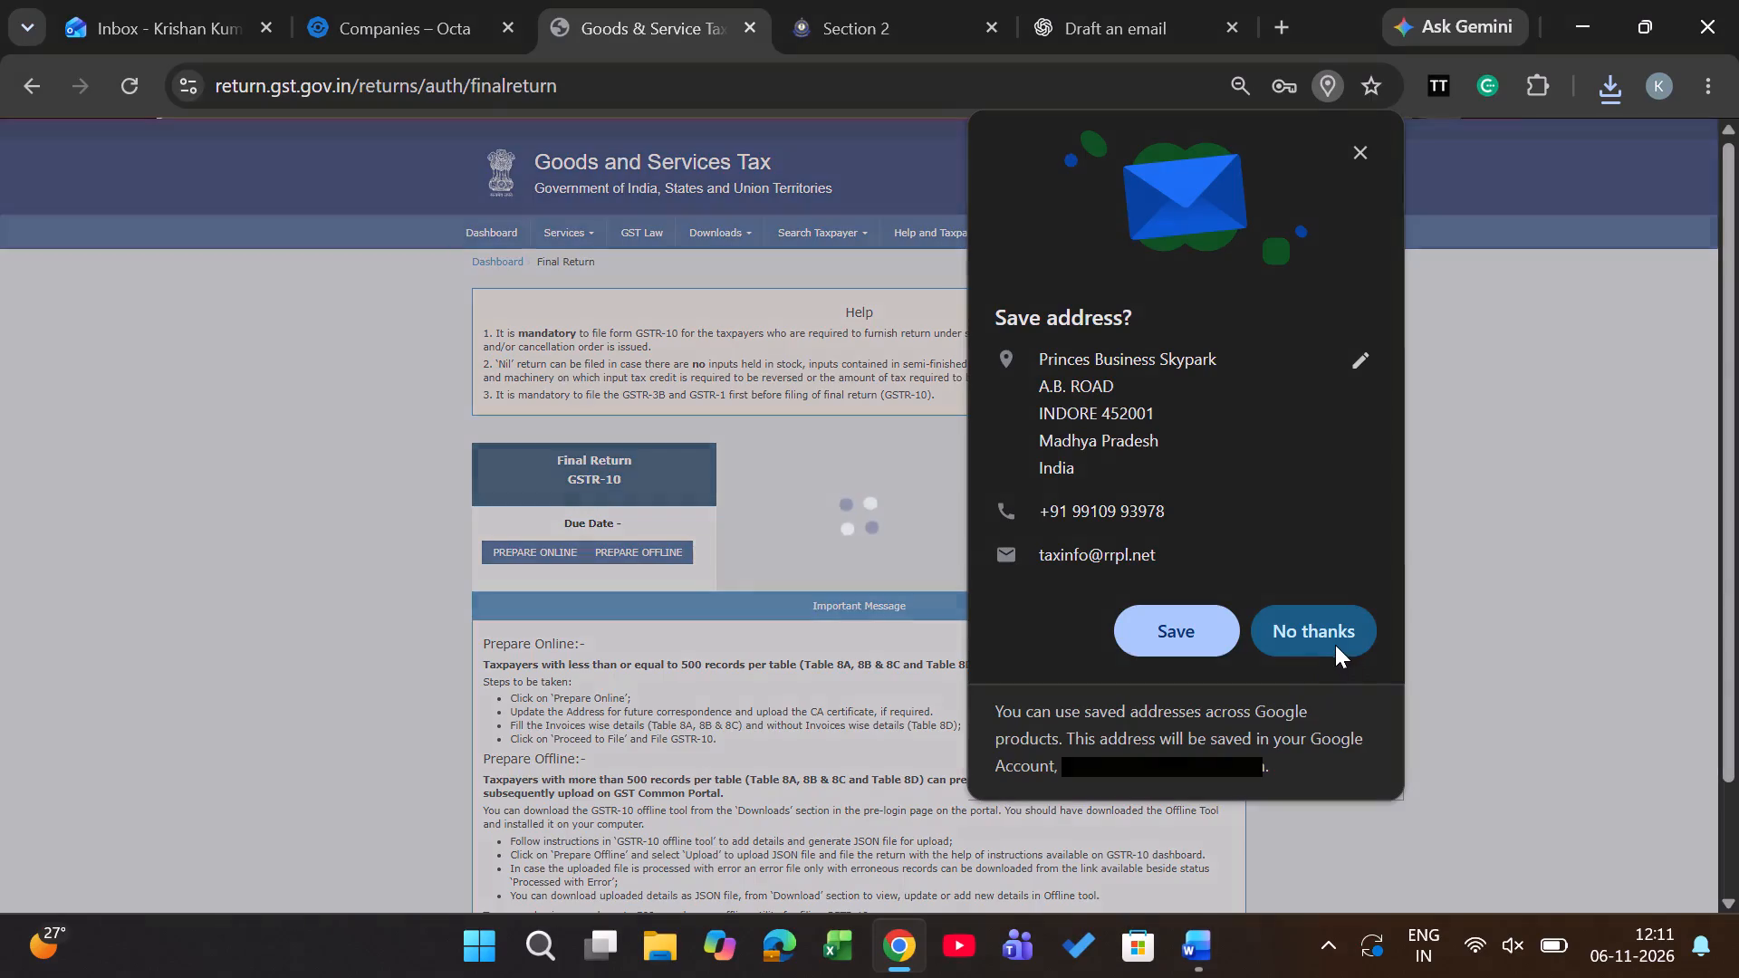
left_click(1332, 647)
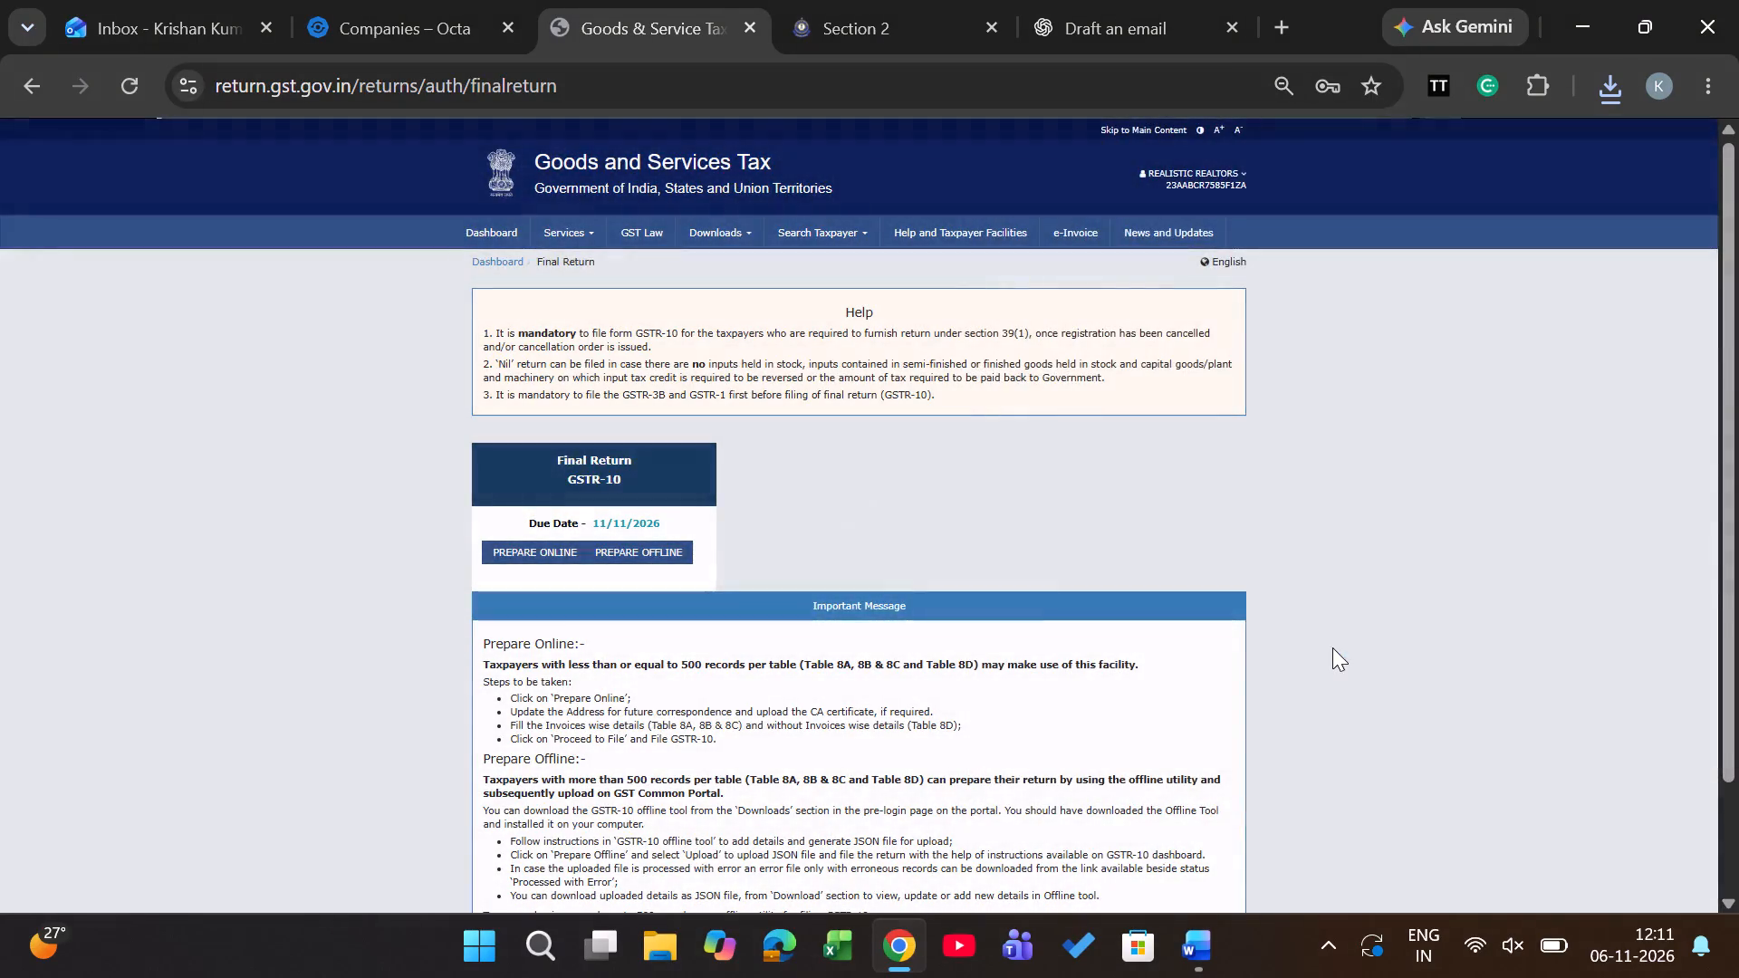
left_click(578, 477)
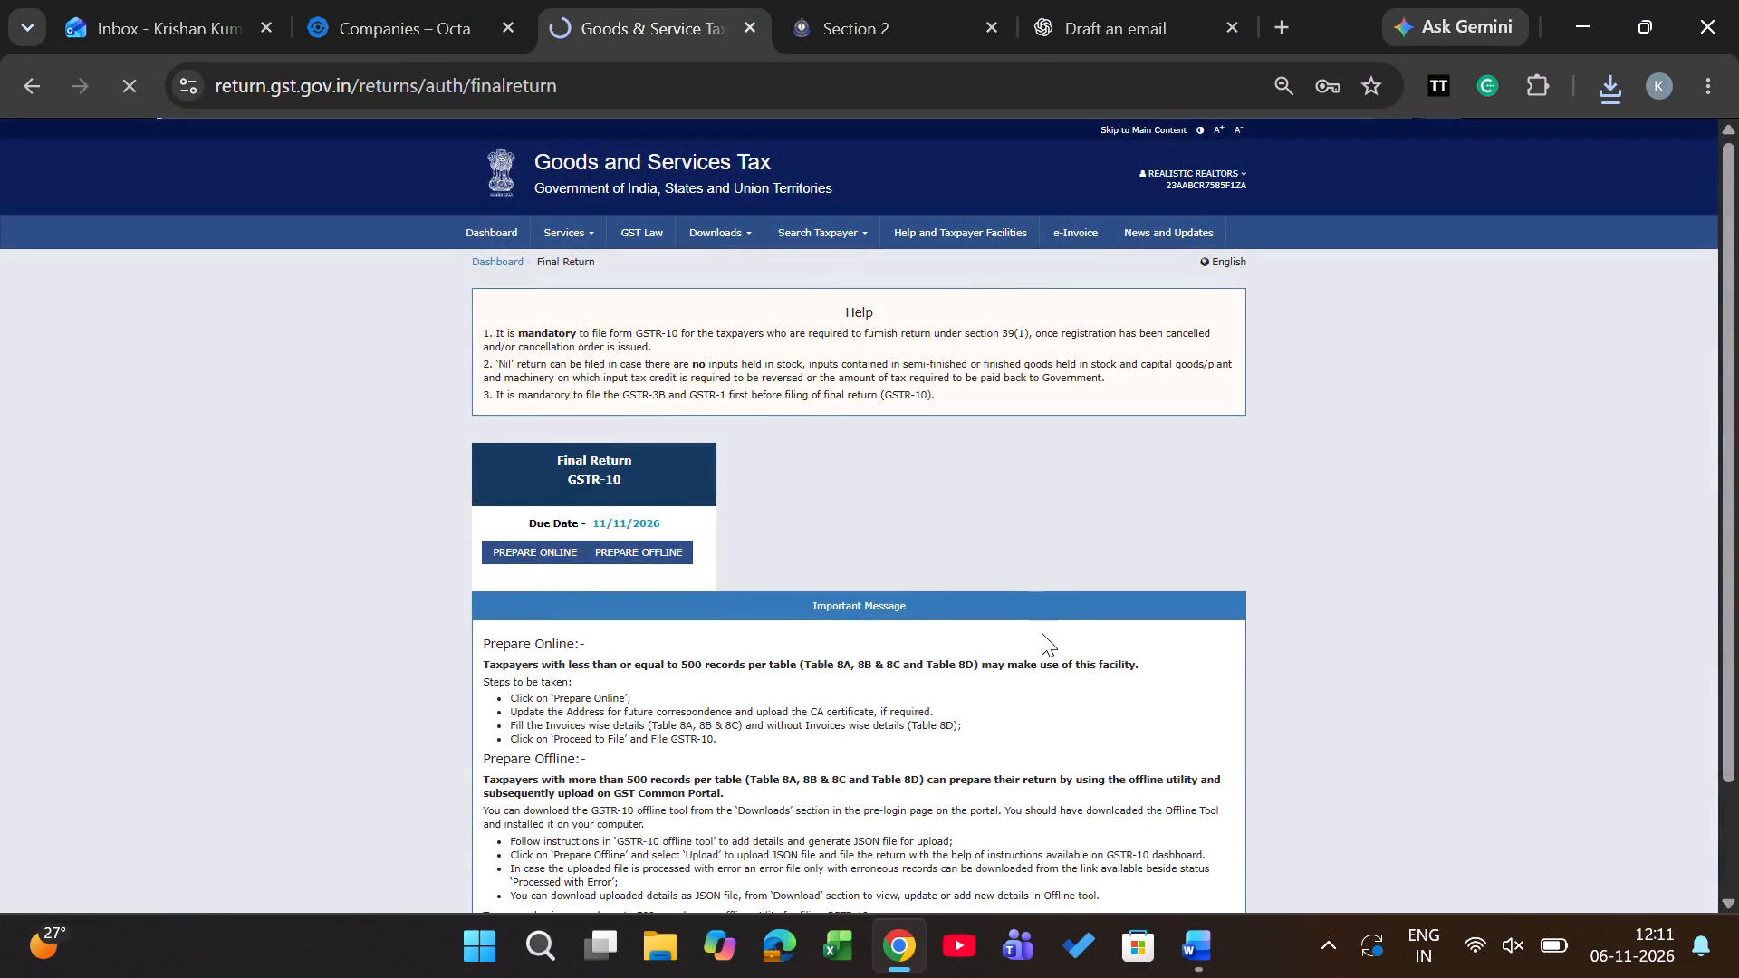
Expand the Address for future correspondence section, save its prefilled details, and accept saving the address in the browser.
scroll(1042, 633, "down", 3)
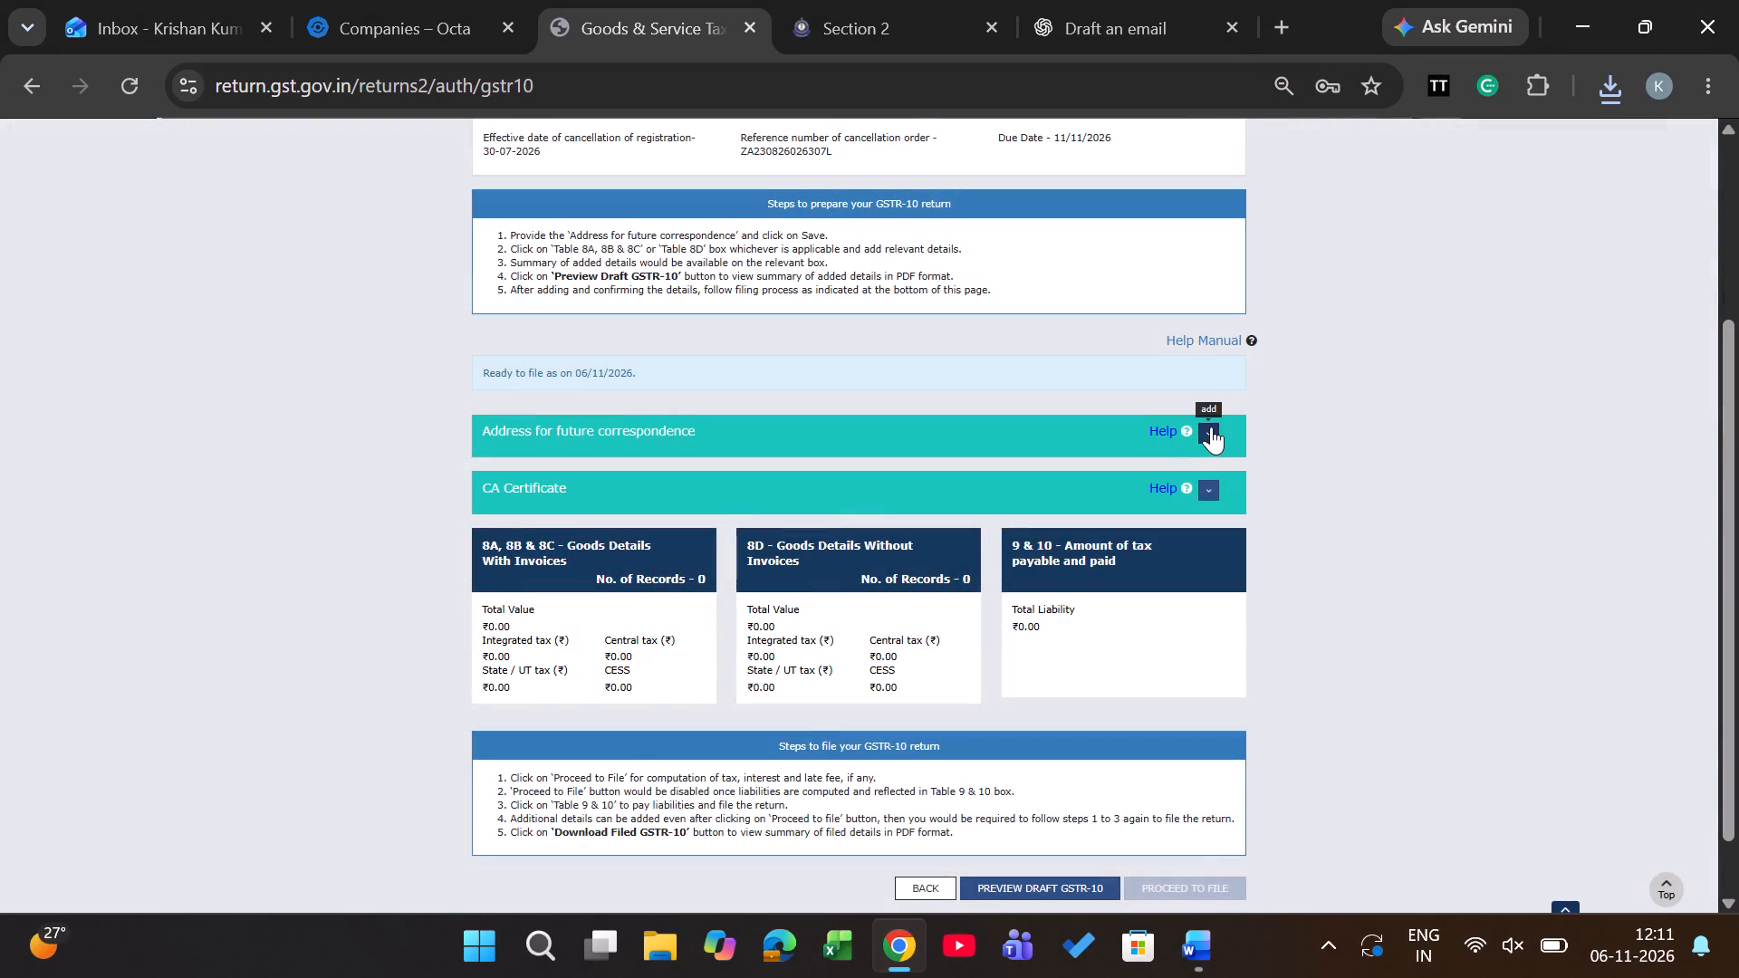
left_click(1211, 427)
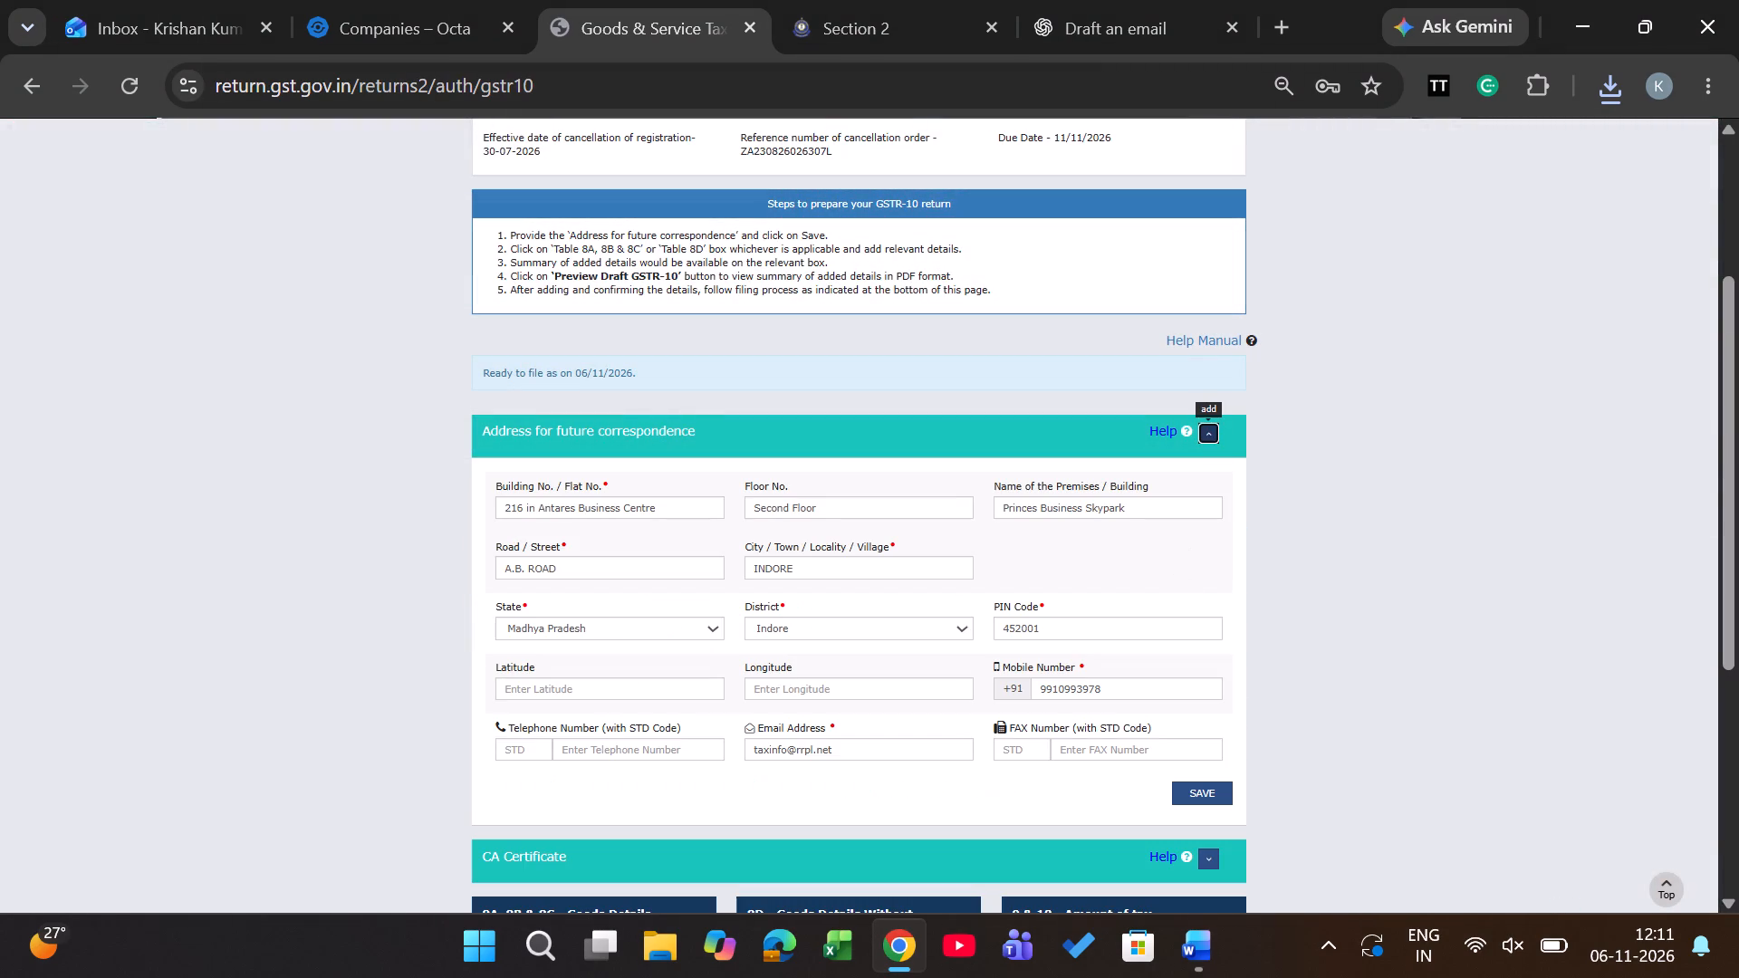
left_click(1199, 798)
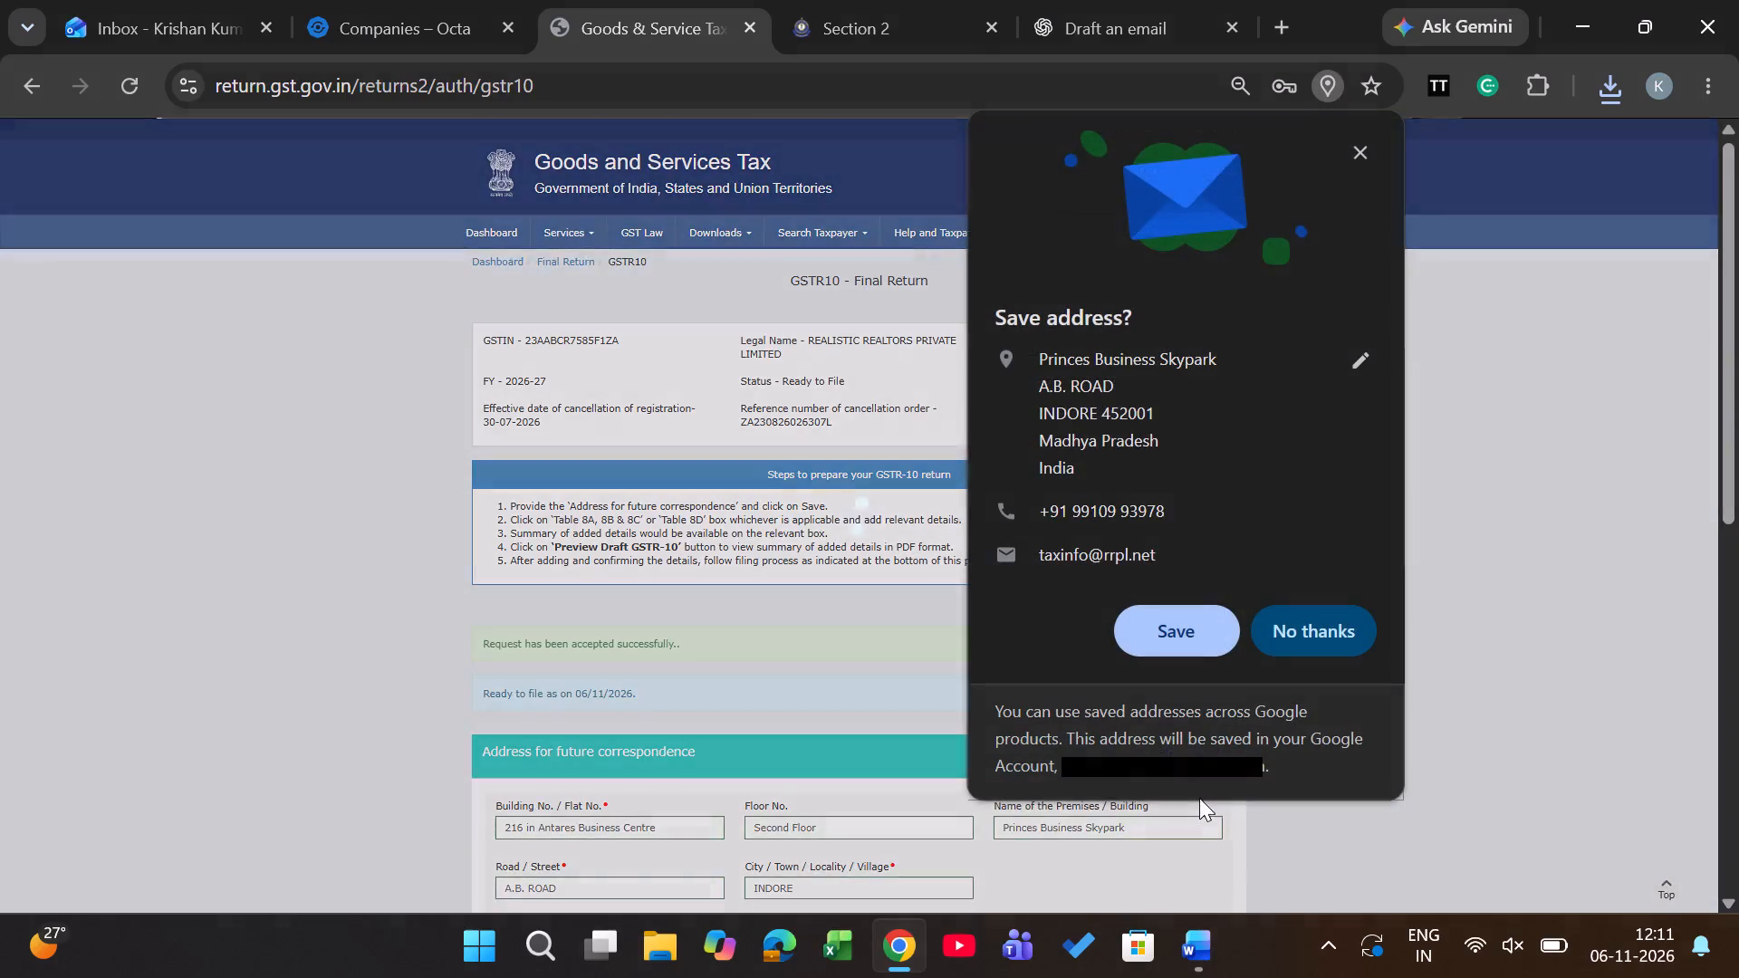
left_click(1167, 618)
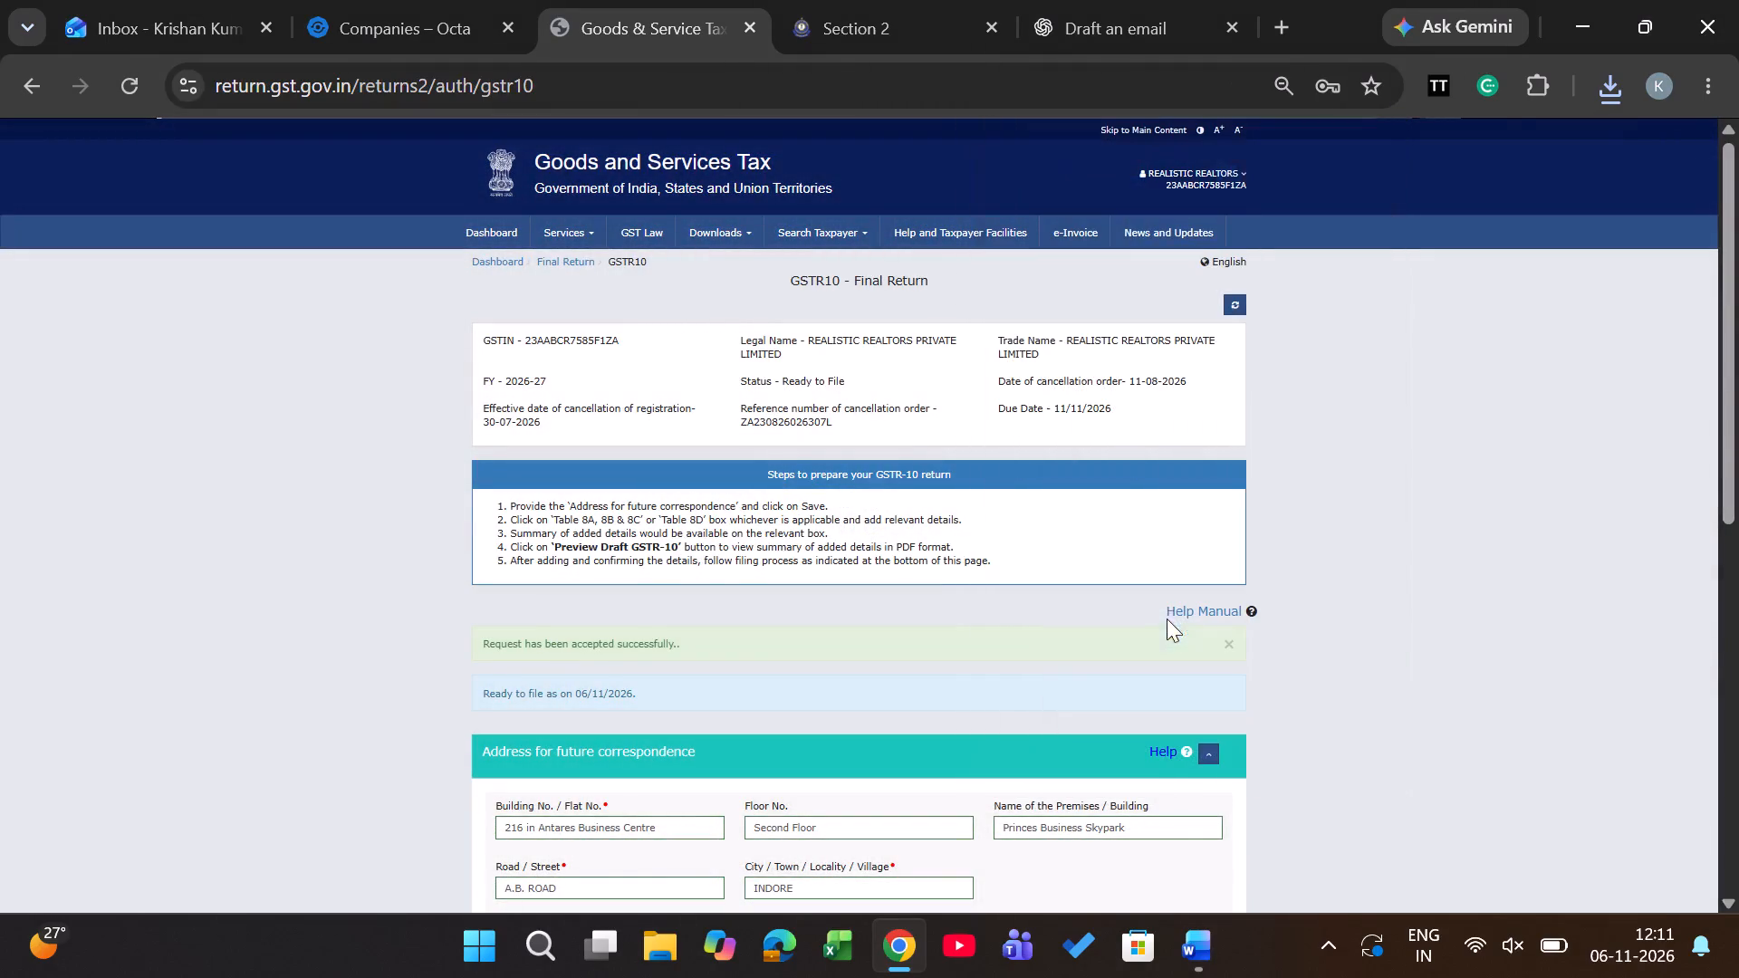
Refresh the GSTR-10 status after the address save and submit the Proceed to File request.
scroll(1005, 695, "down", 4)
scroll(1160, 733, "up", 4)
scroll(1160, 733, "down", 2)
scroll(1160, 733, "up", 2)
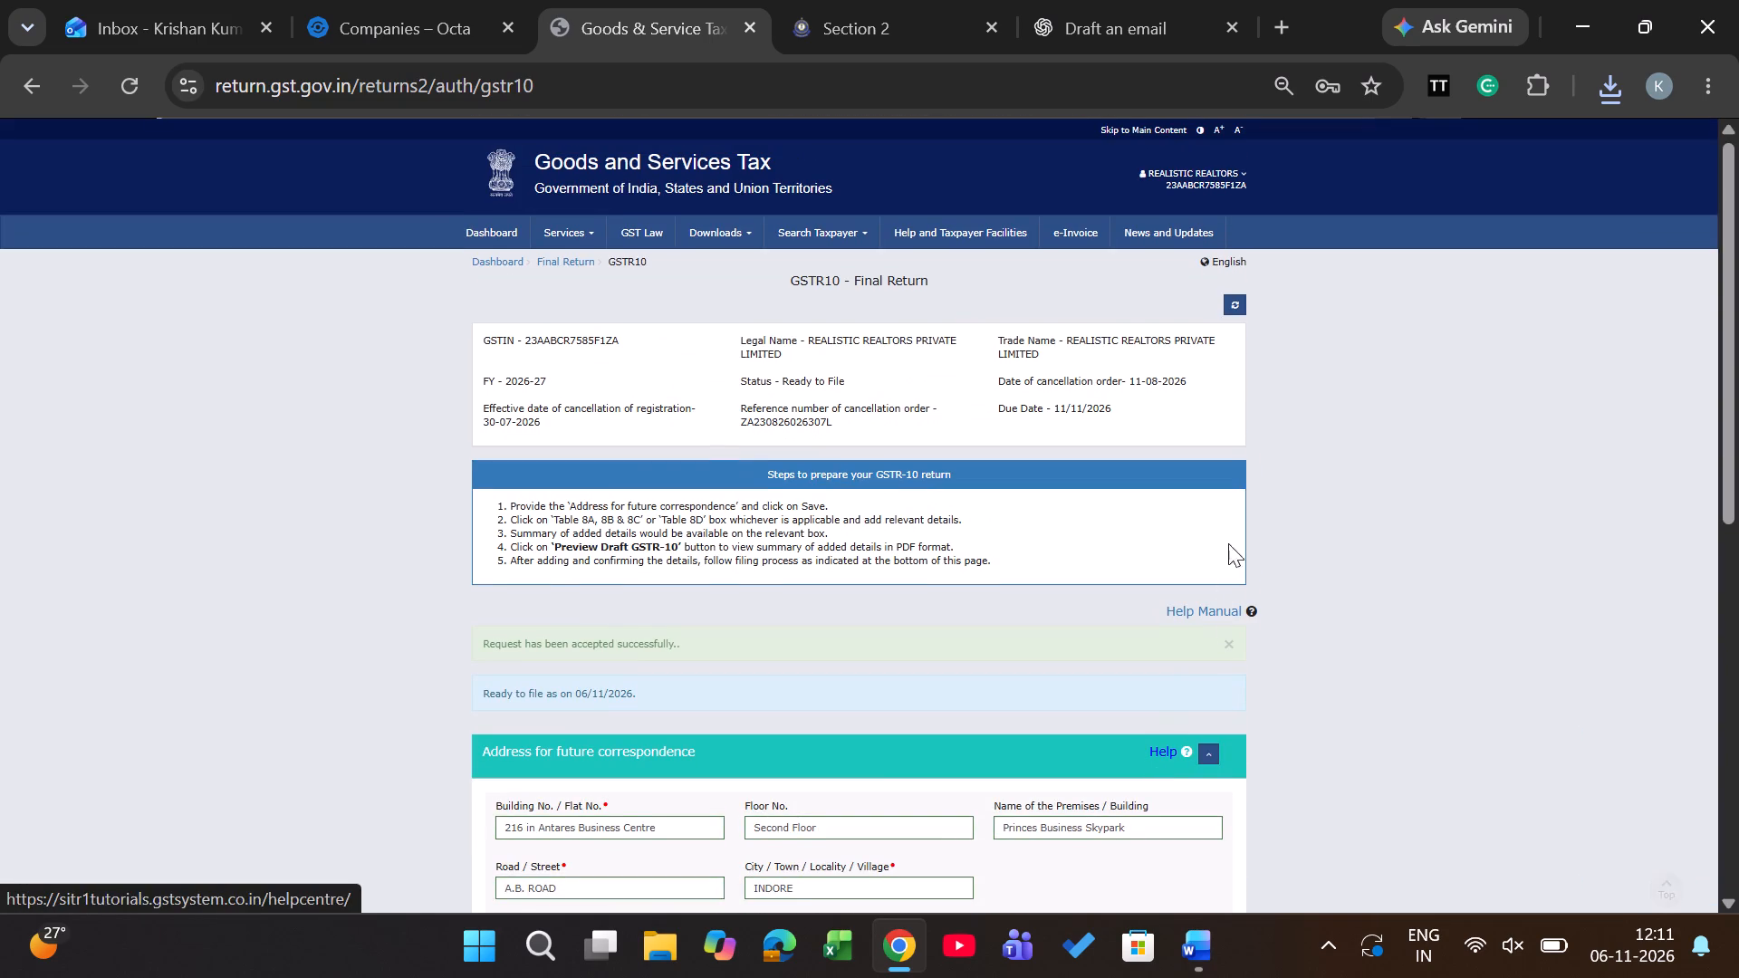
left_click(1235, 299)
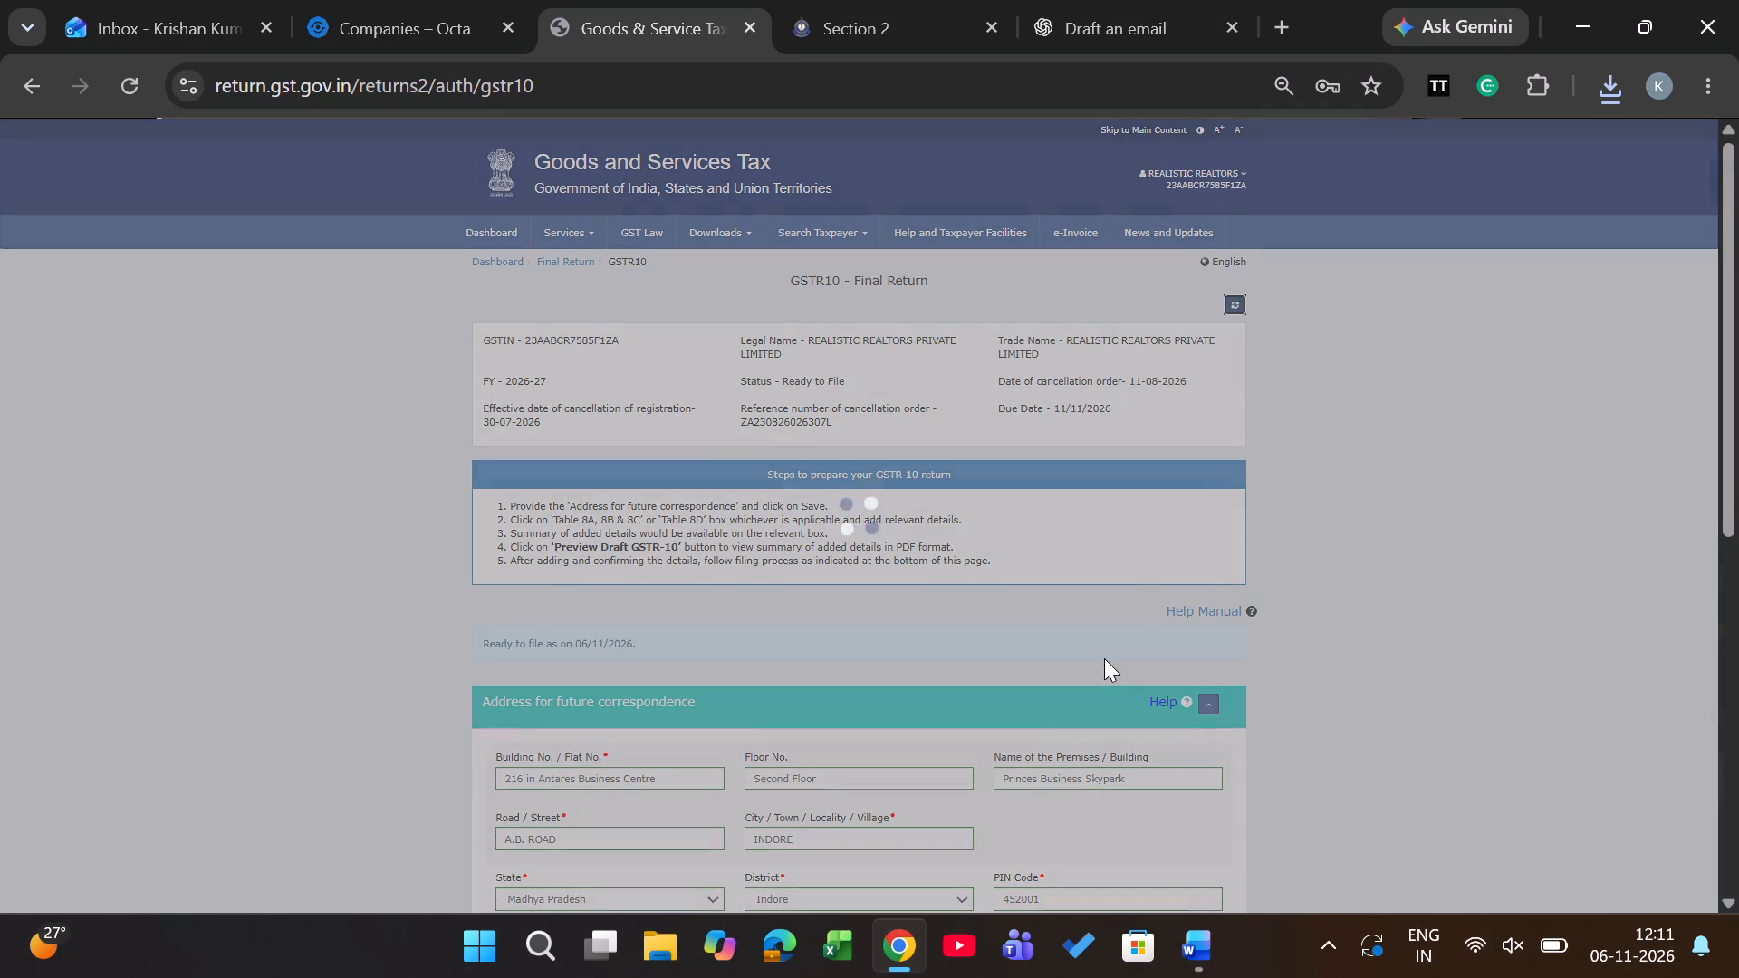
scroll(1104, 658, "down", 6)
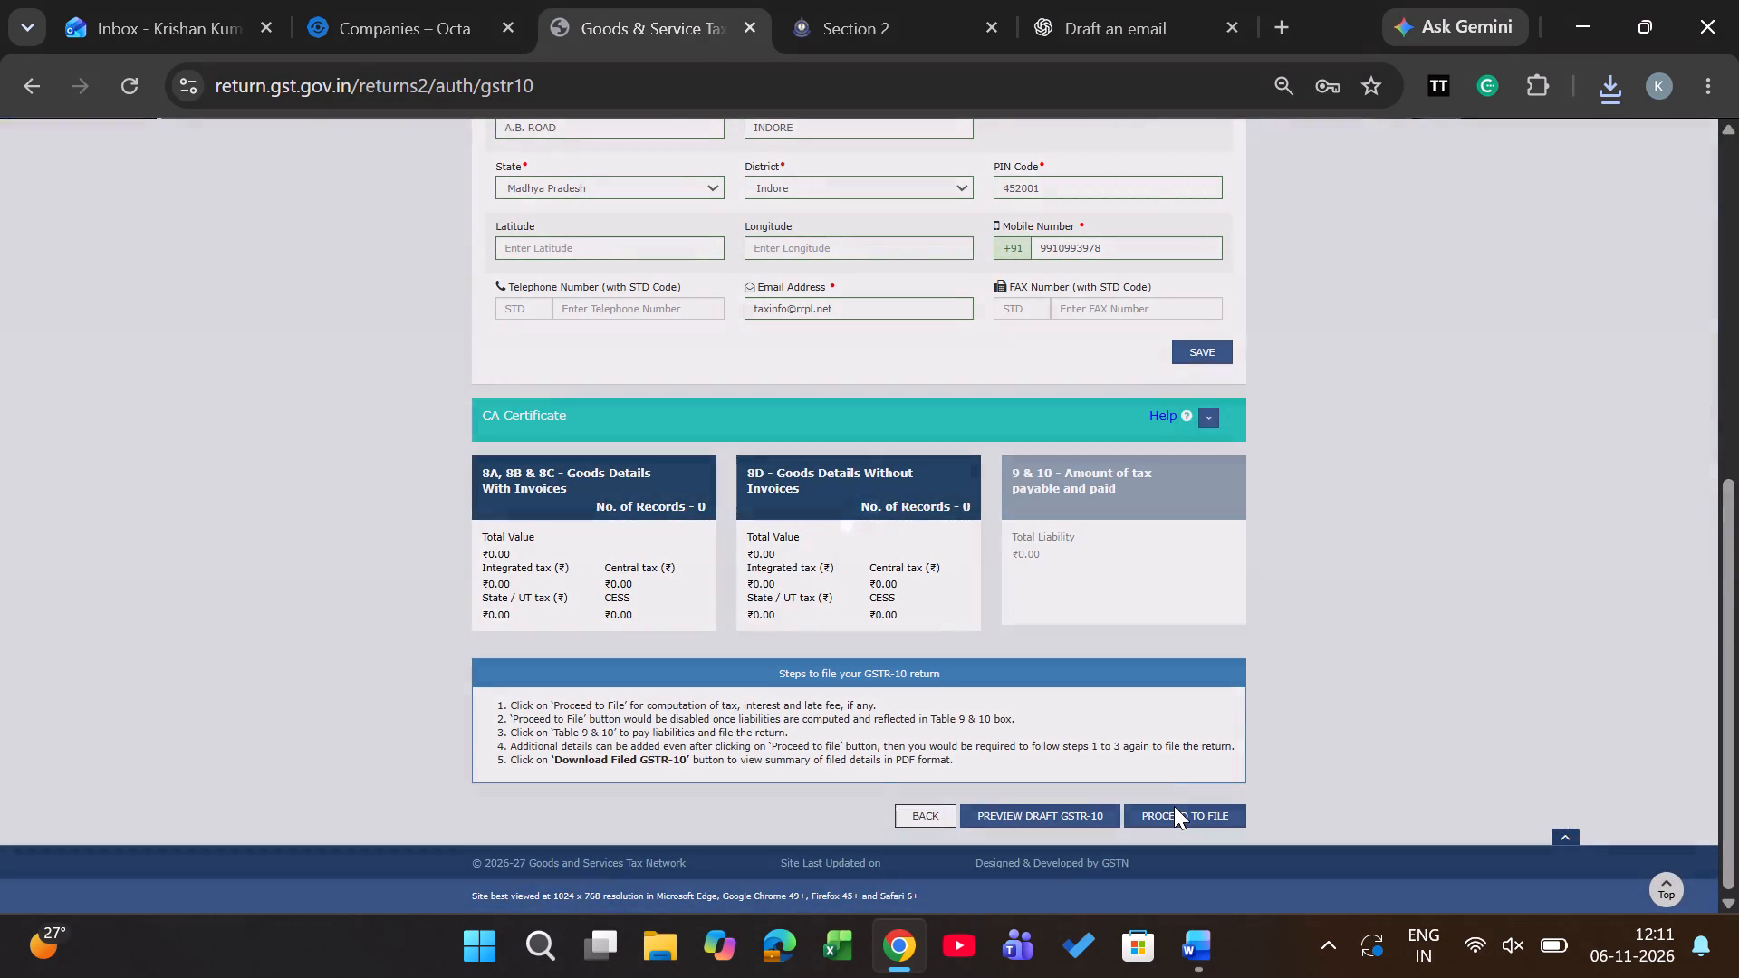
left_click(1174, 806)
left_click(1174, 806)
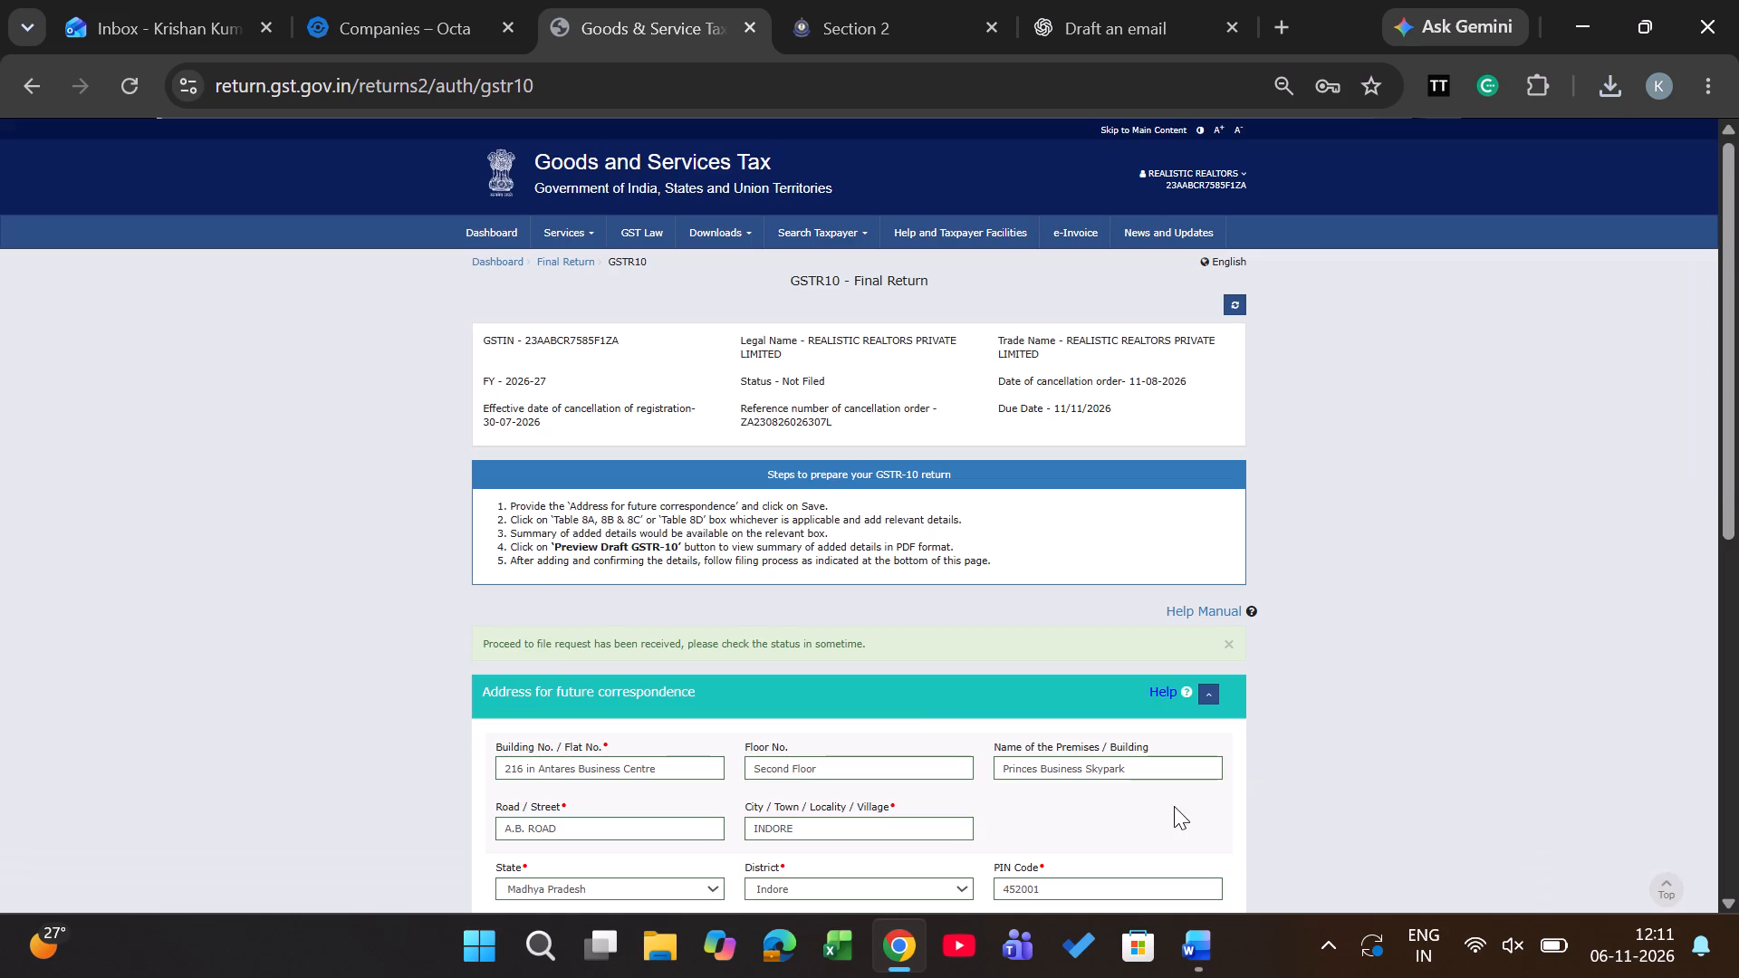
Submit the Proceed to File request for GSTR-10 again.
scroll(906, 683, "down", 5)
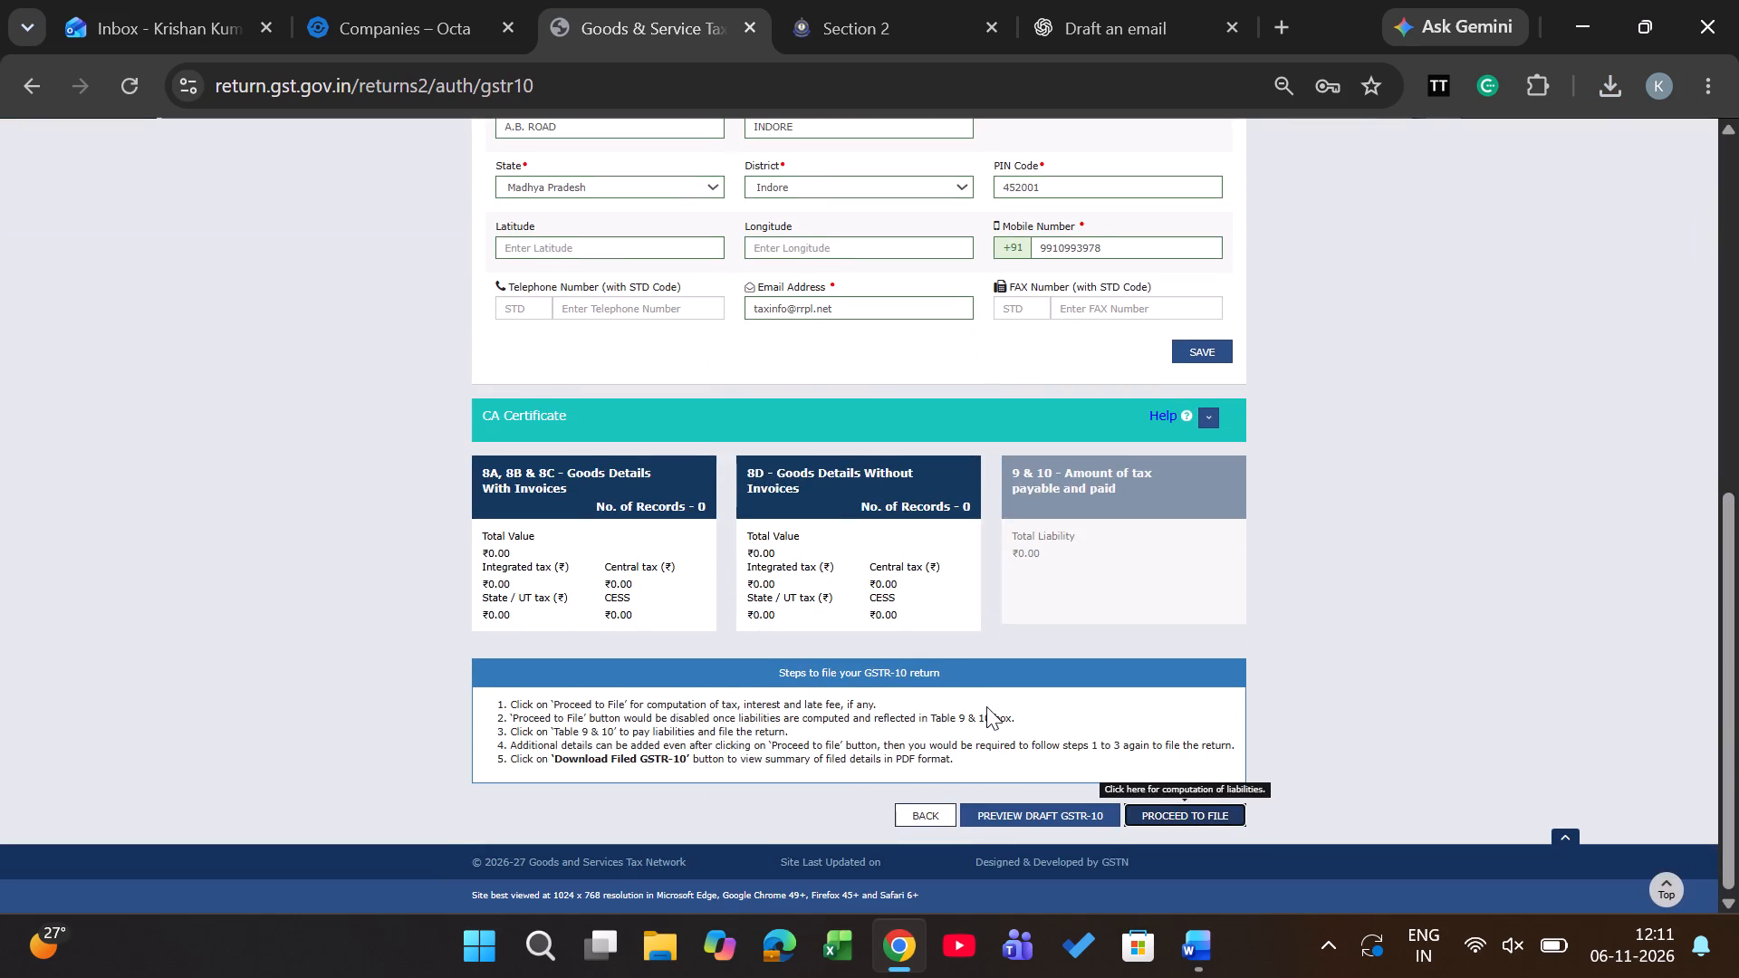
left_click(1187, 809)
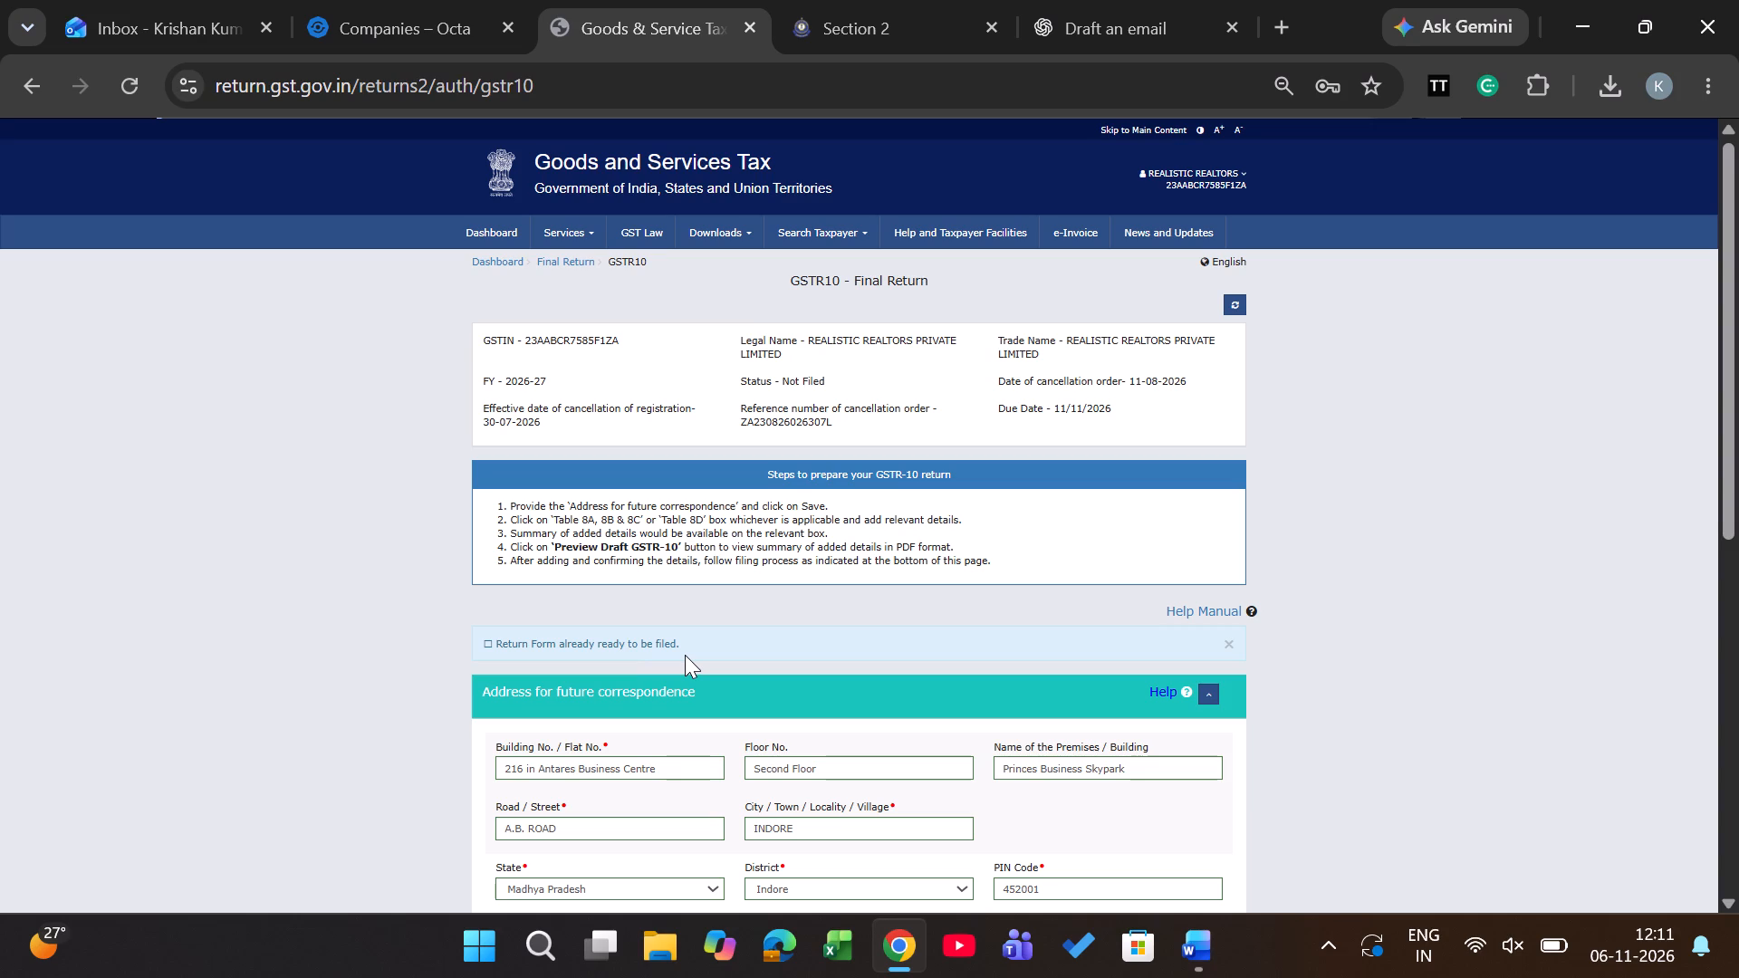
Open the 8A, 8B & 8C Goods Details With Invoices summary and return to the GSTR-10 page to reload its filing status.
scroll(685, 655, "down", 2)
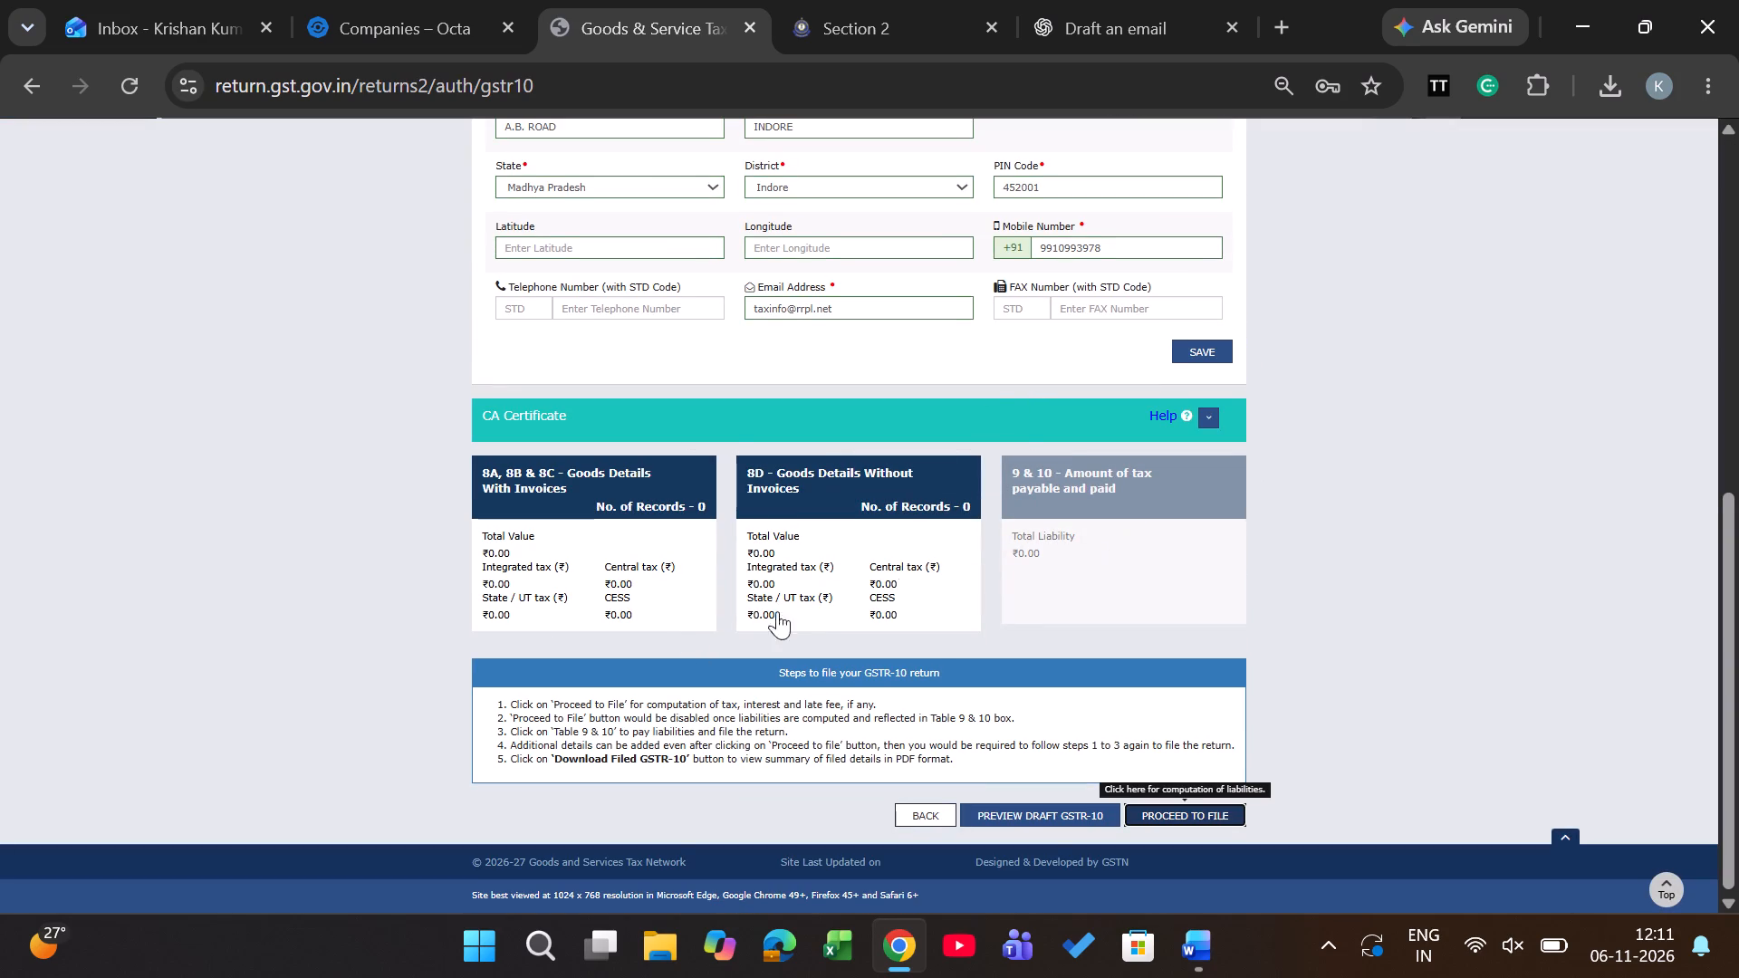
left_click(500, 512)
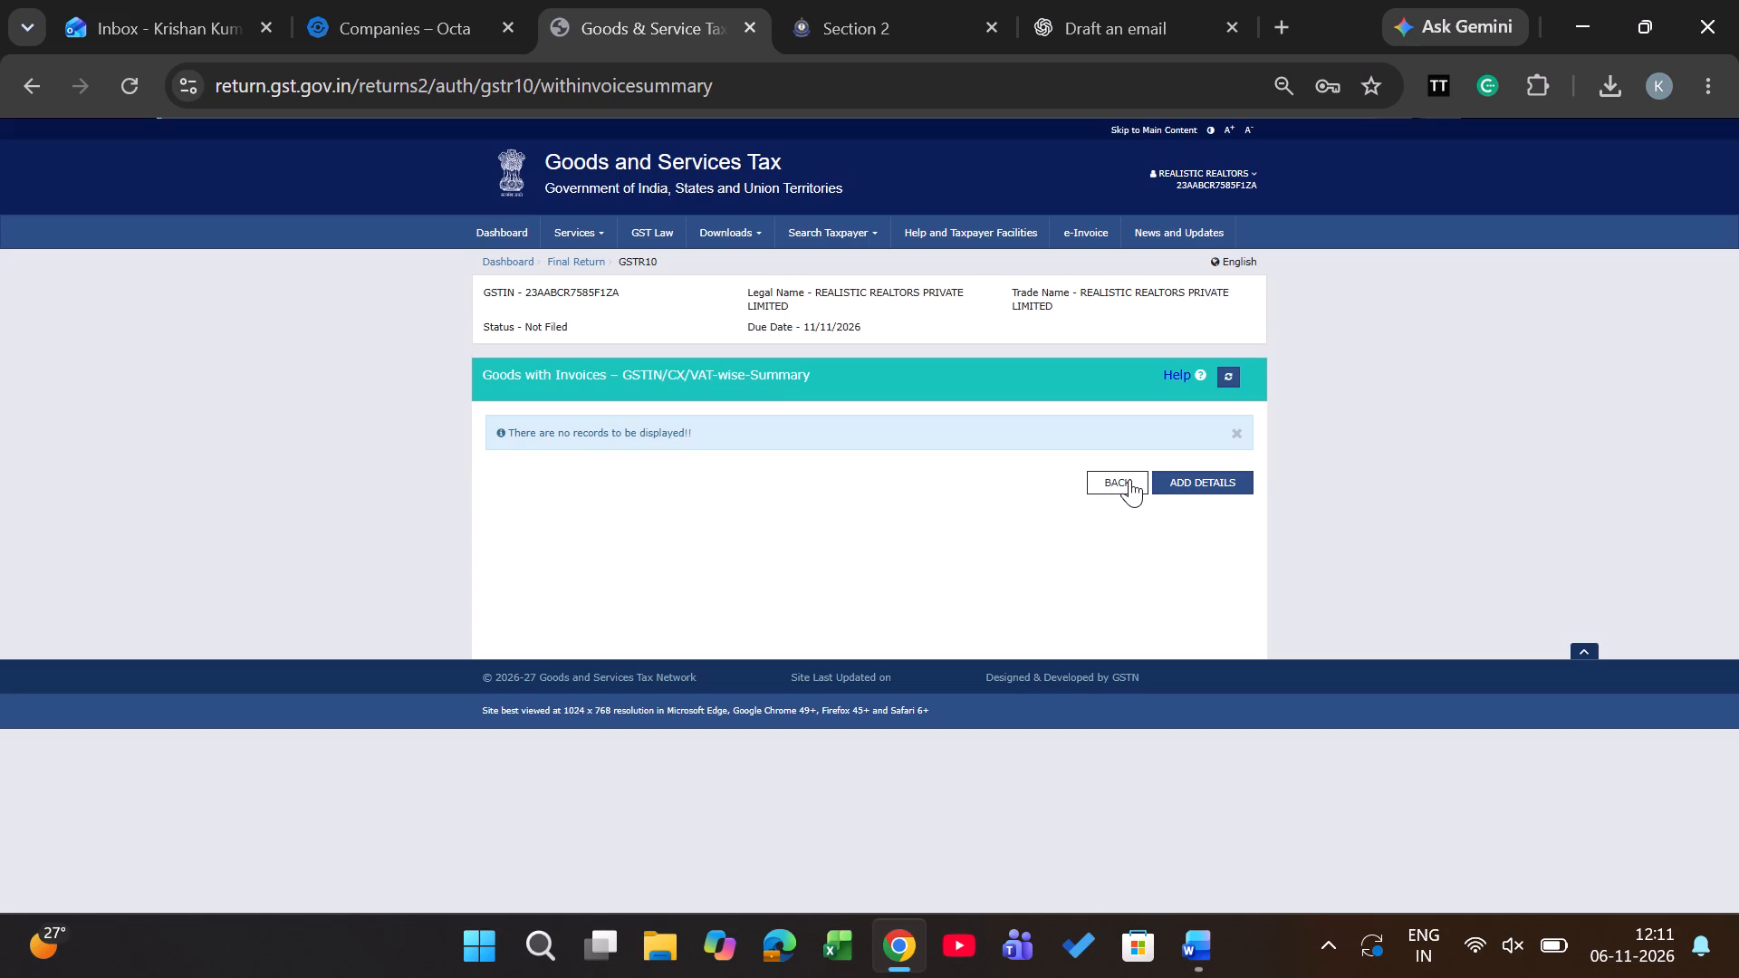
left_click(1129, 479)
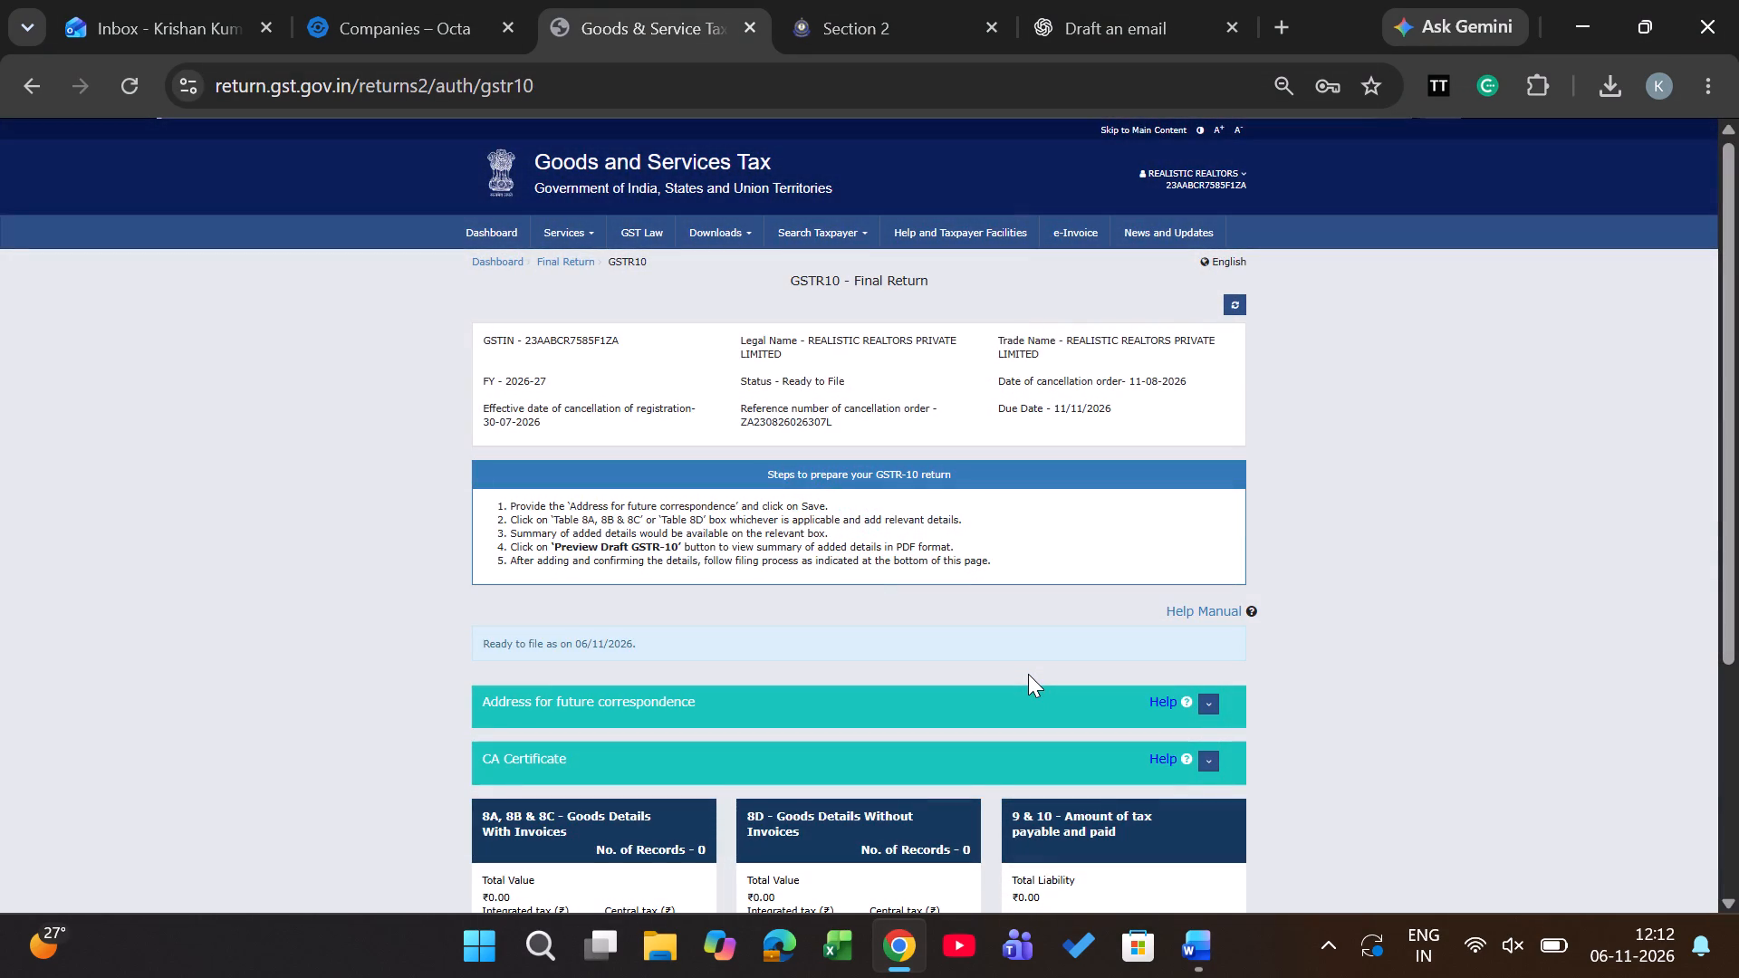
Open 9 & 10 - Amount of tax payable and paid and review the tax, interest and late fee table.
scroll(1028, 674, "down", 3)
left_click(1132, 518)
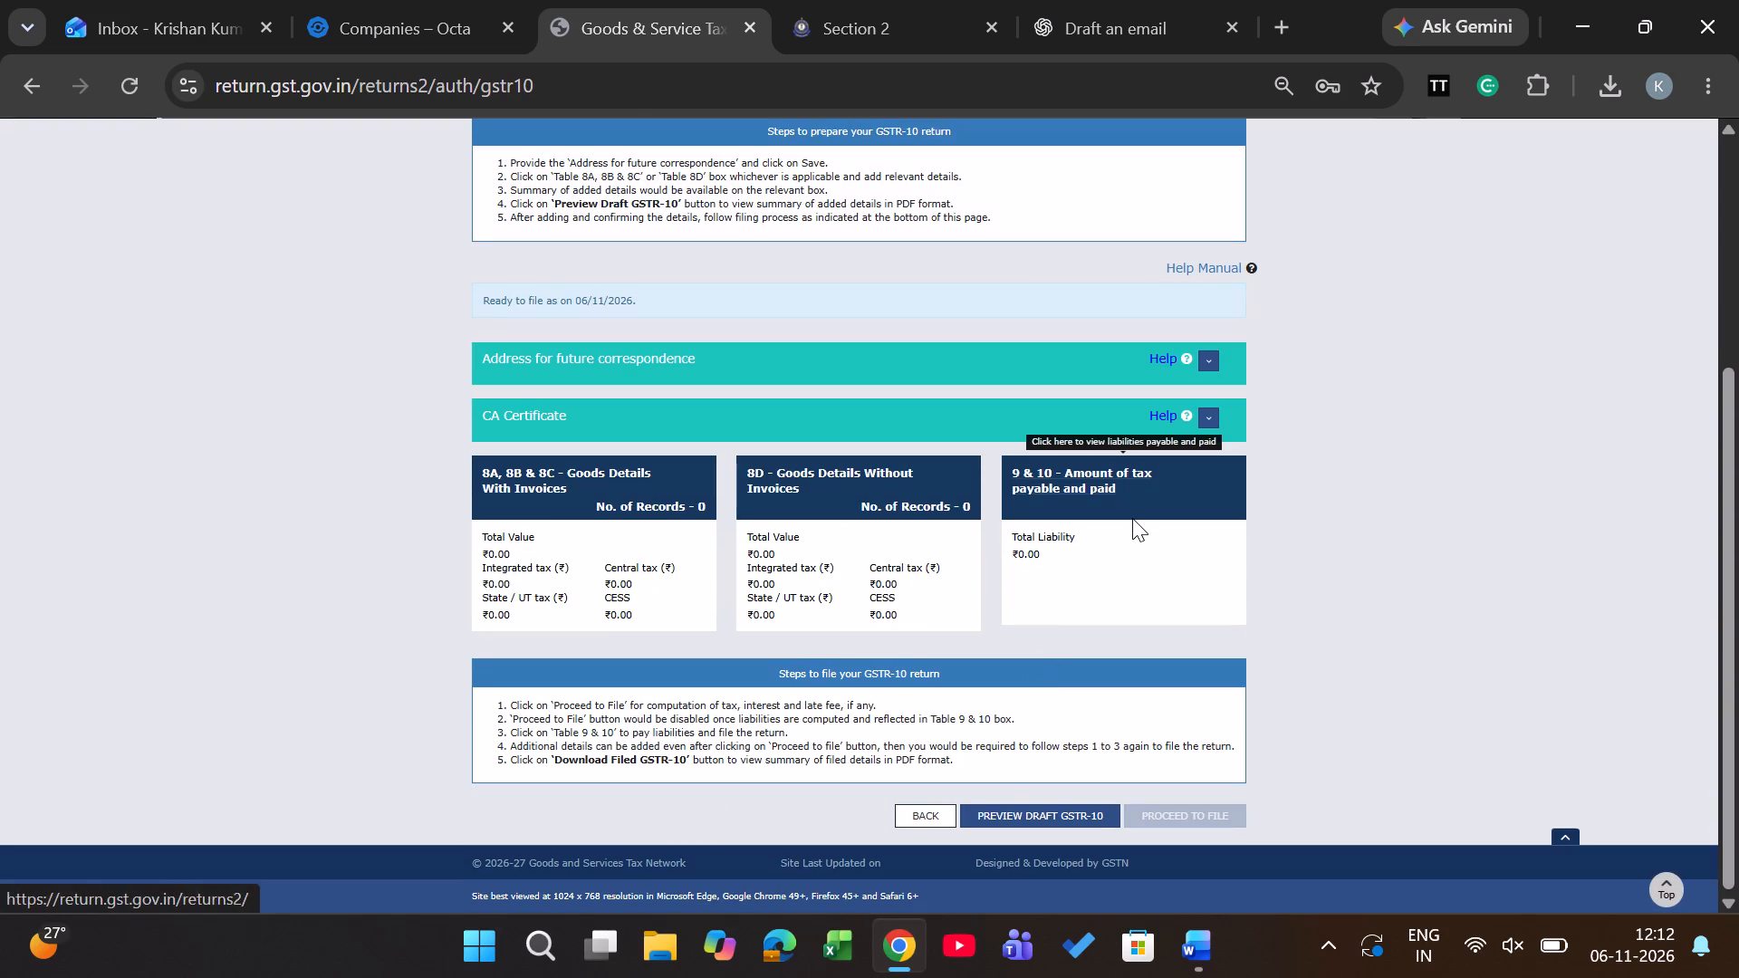
scroll(935, 712, "down", 5)
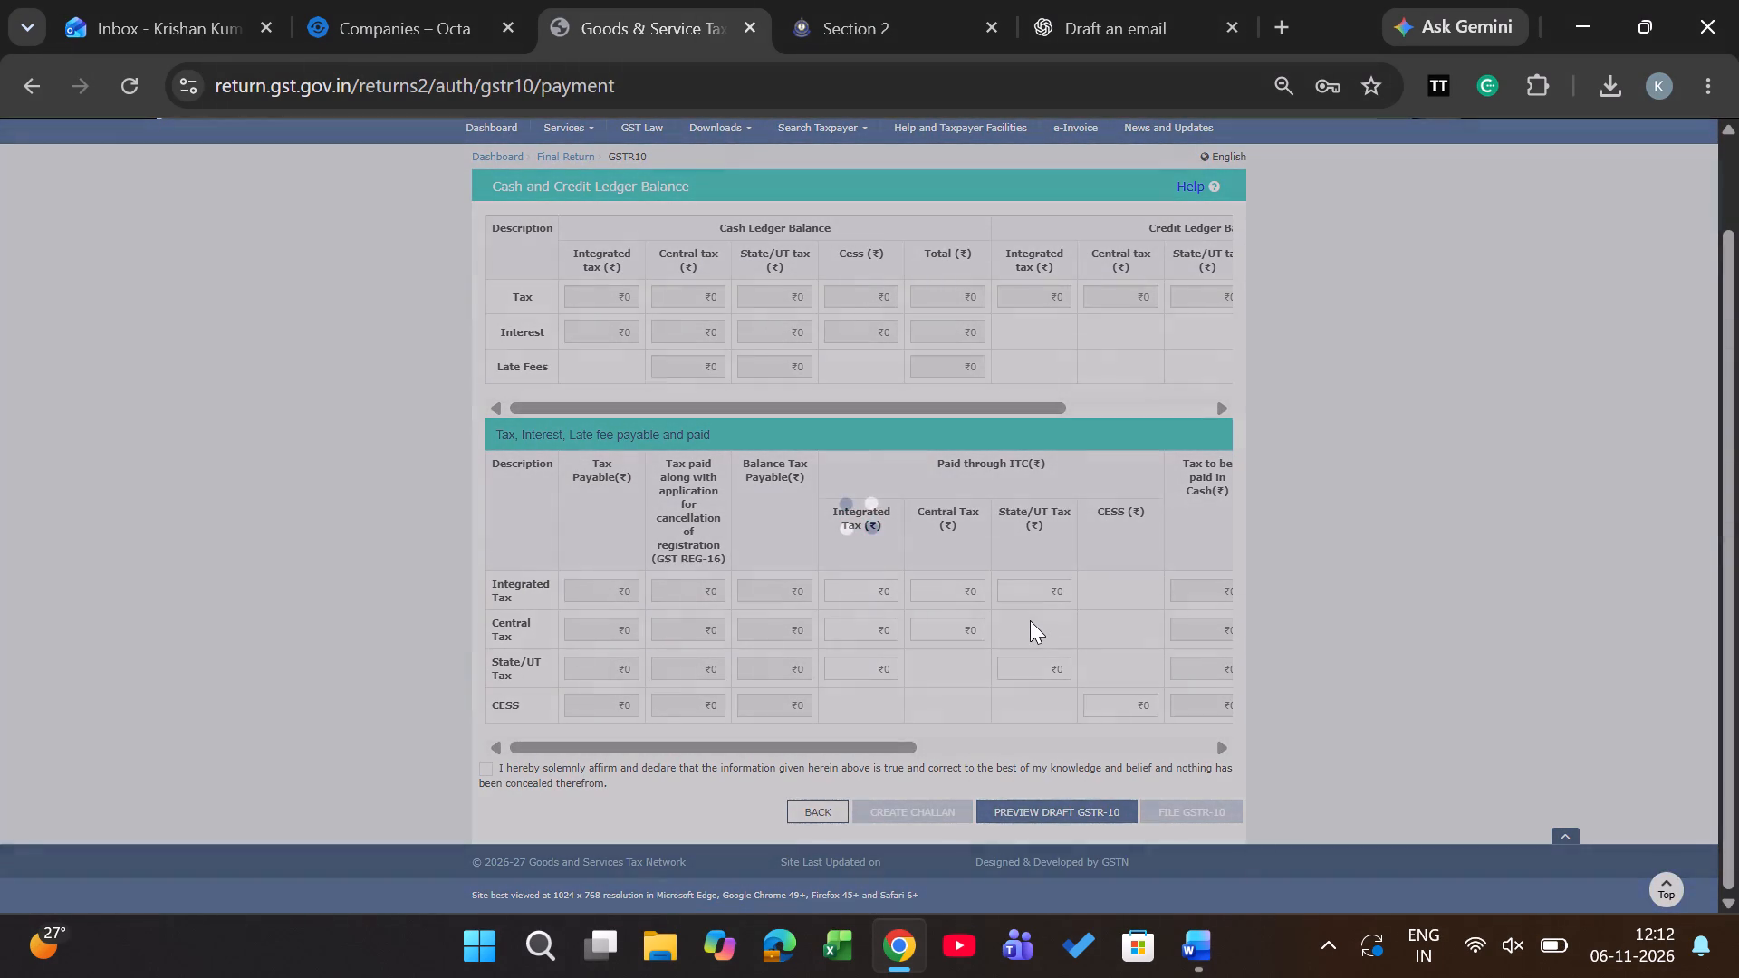
scroll(1030, 620, "left", 9)
scroll(1030, 620, "right", 4)
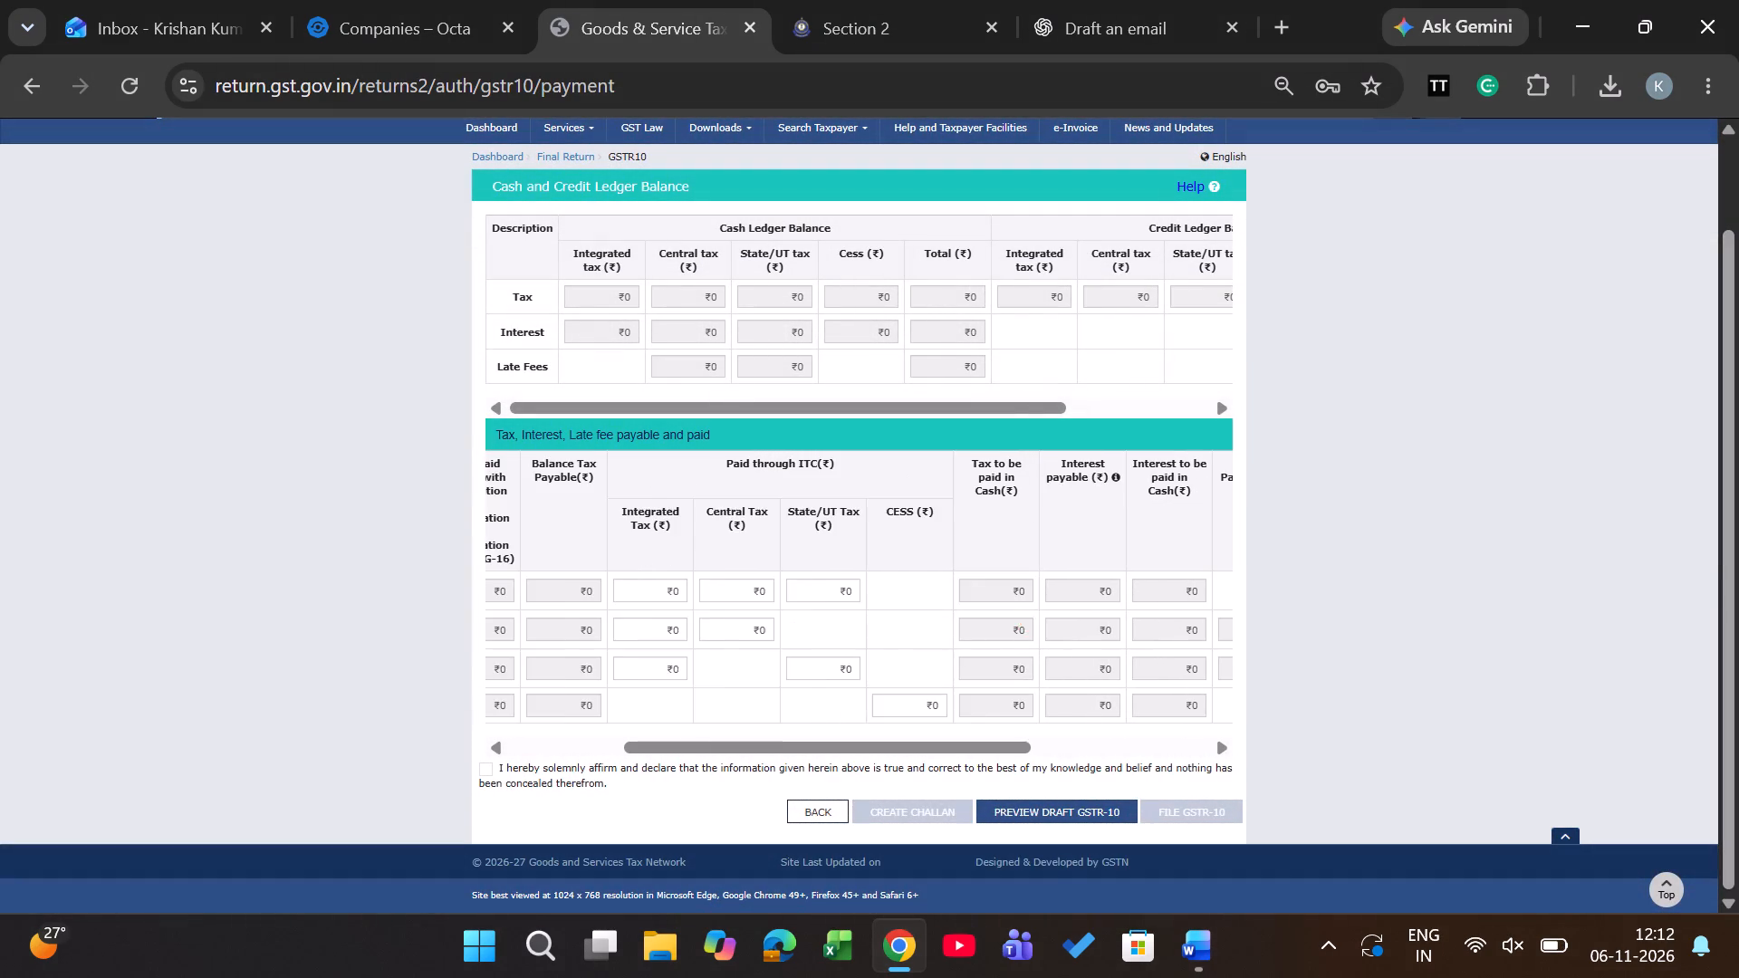
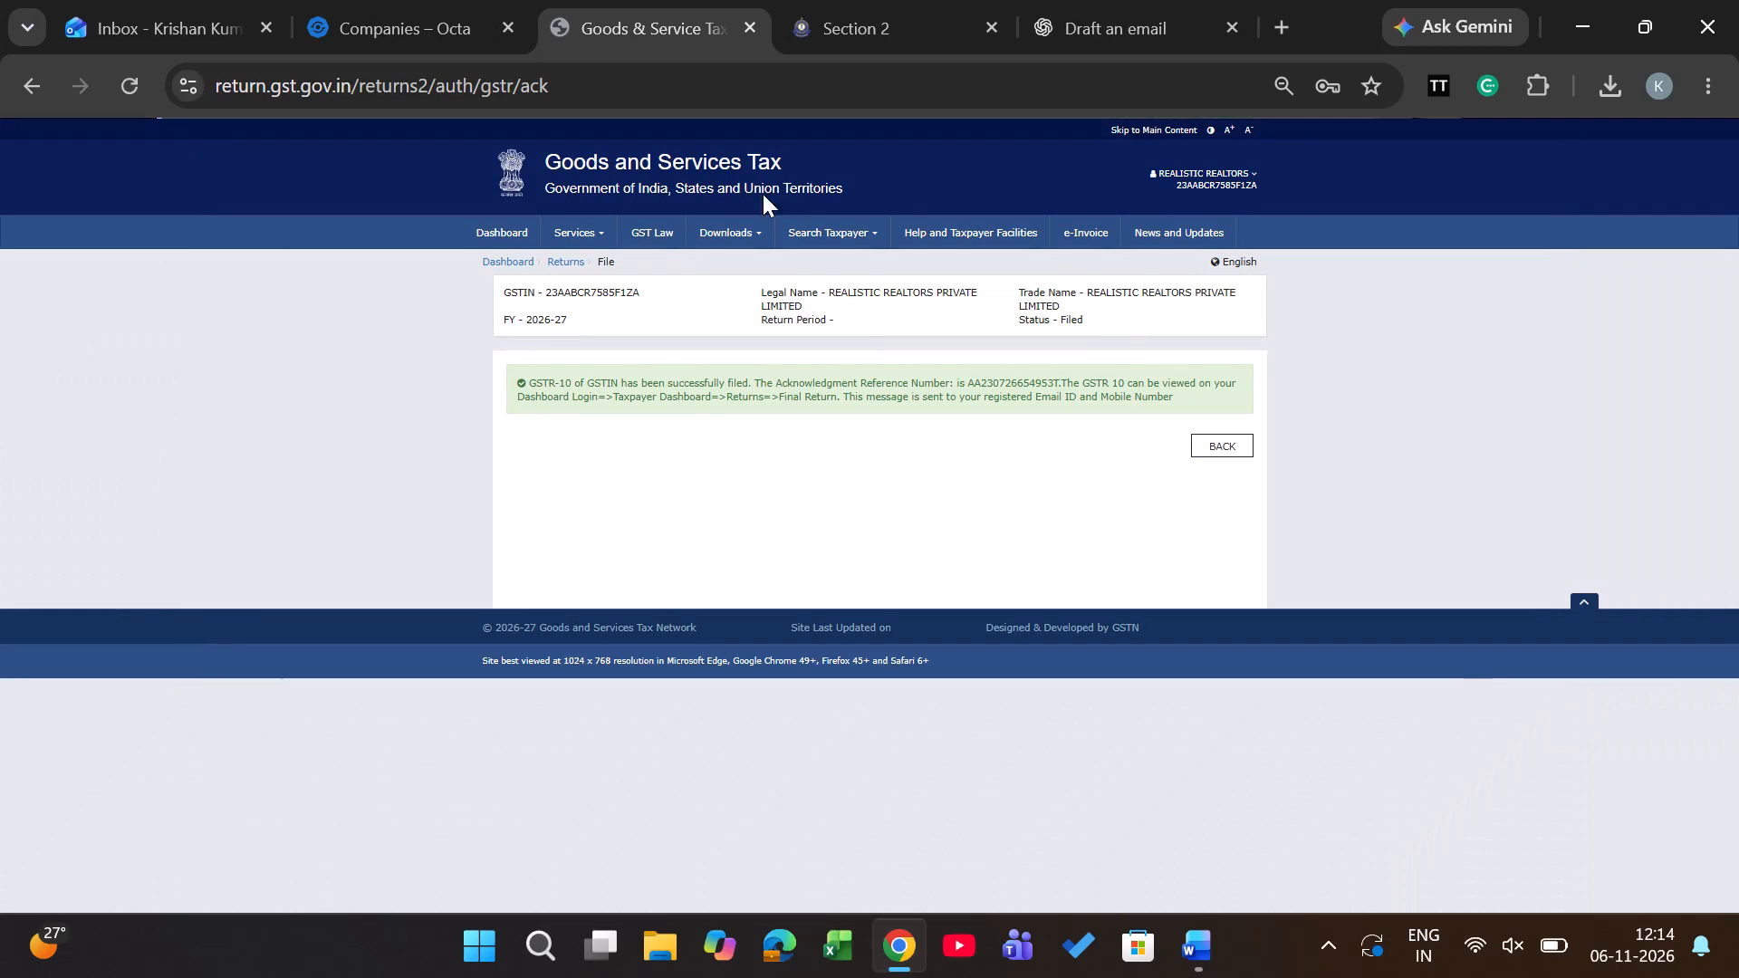
Close the GST portal page with the filed Madhya Pradesh GSTR-10 acknowledgement and dismiss the screenshot notification.
left_click(749, 36)
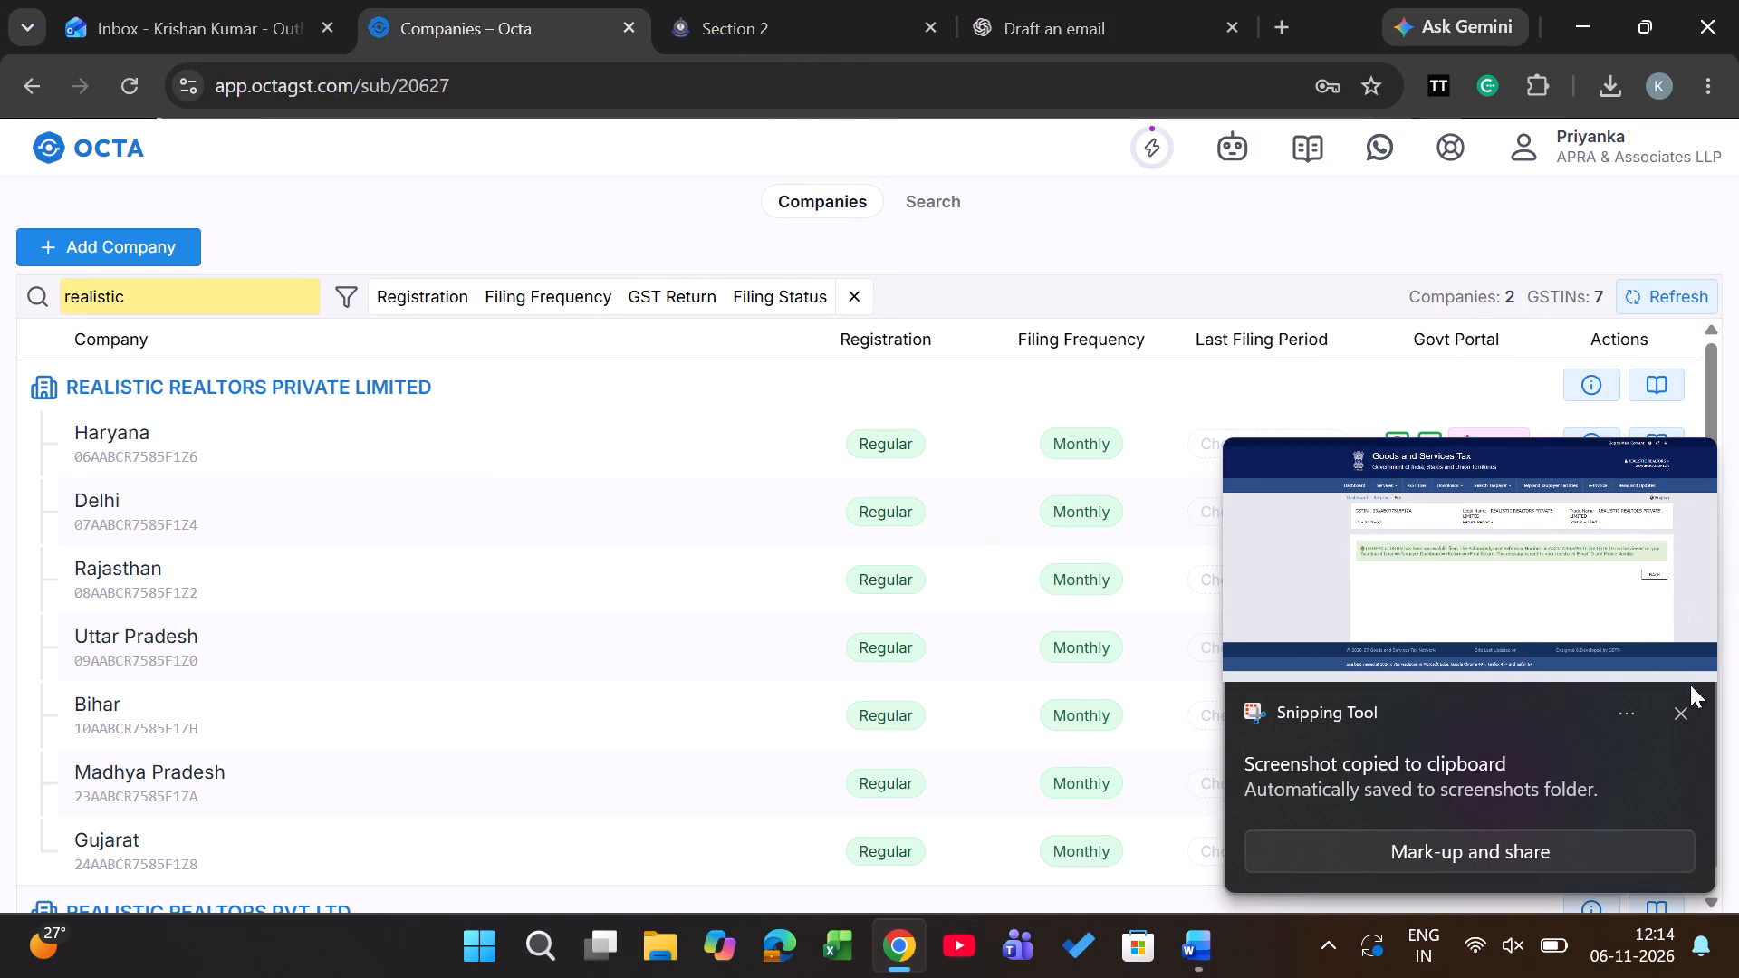
left_click(1680, 710)
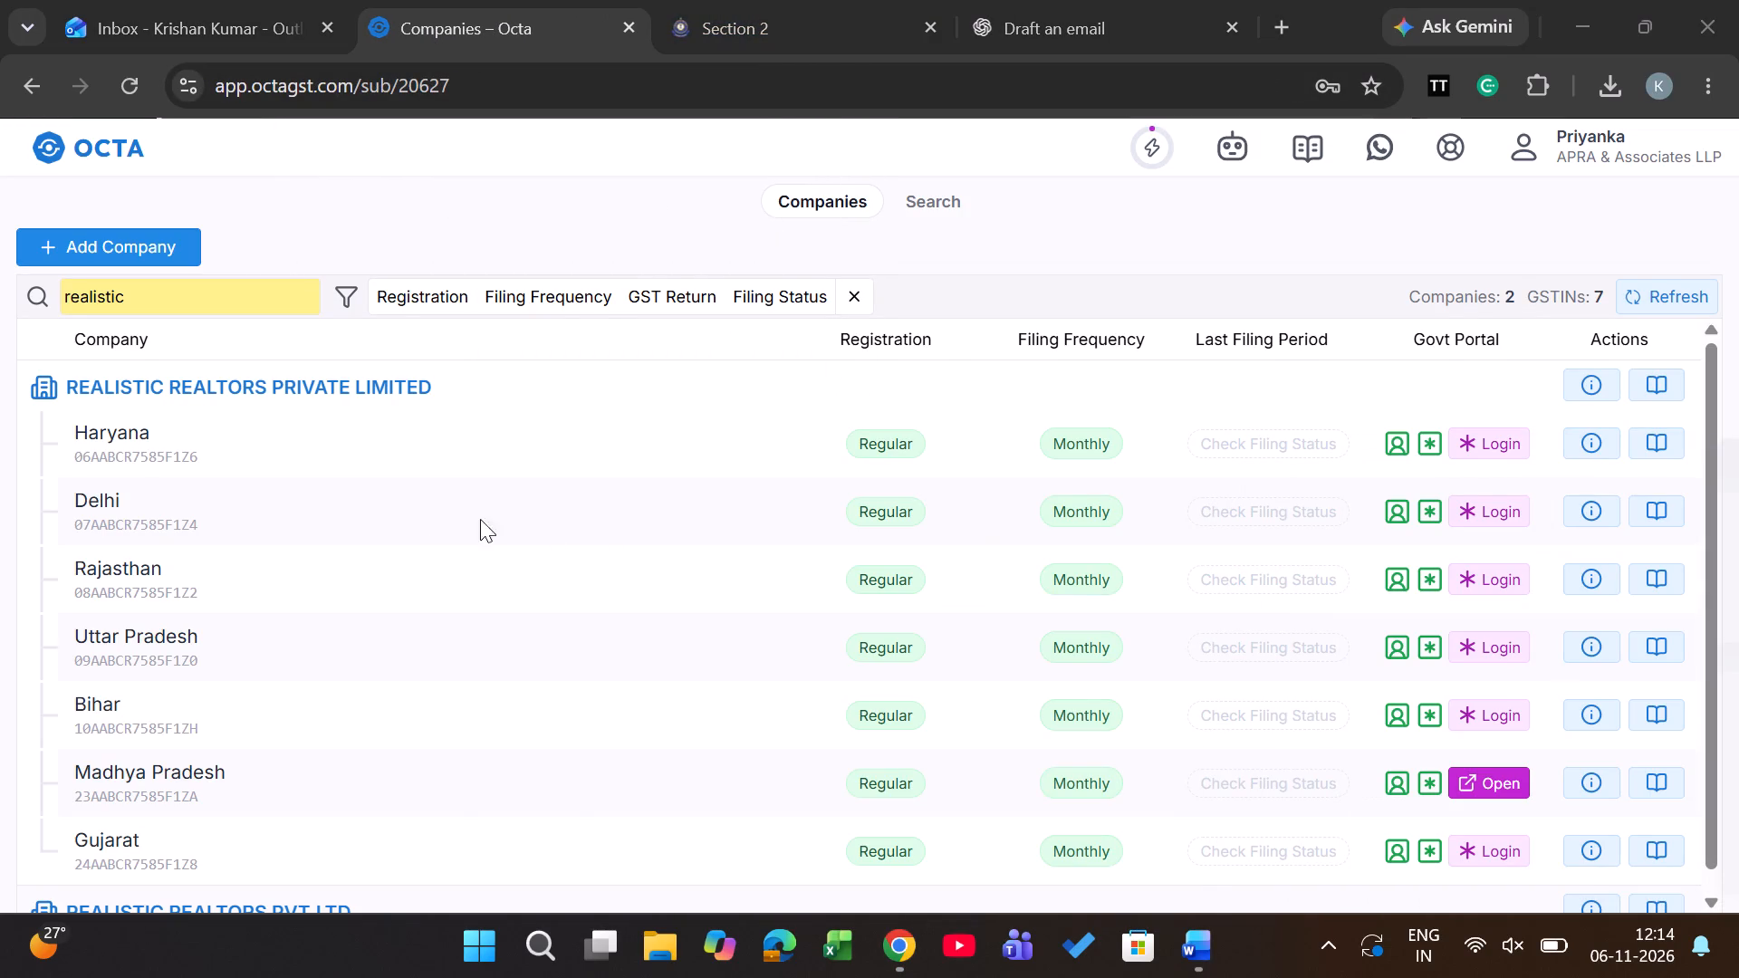
Log in to the GST portal from Octa with REALISTIC REALTORS PRIVATE LIMITED's Bihar registration and close the portal's opening banner.
left_click(1494, 706)
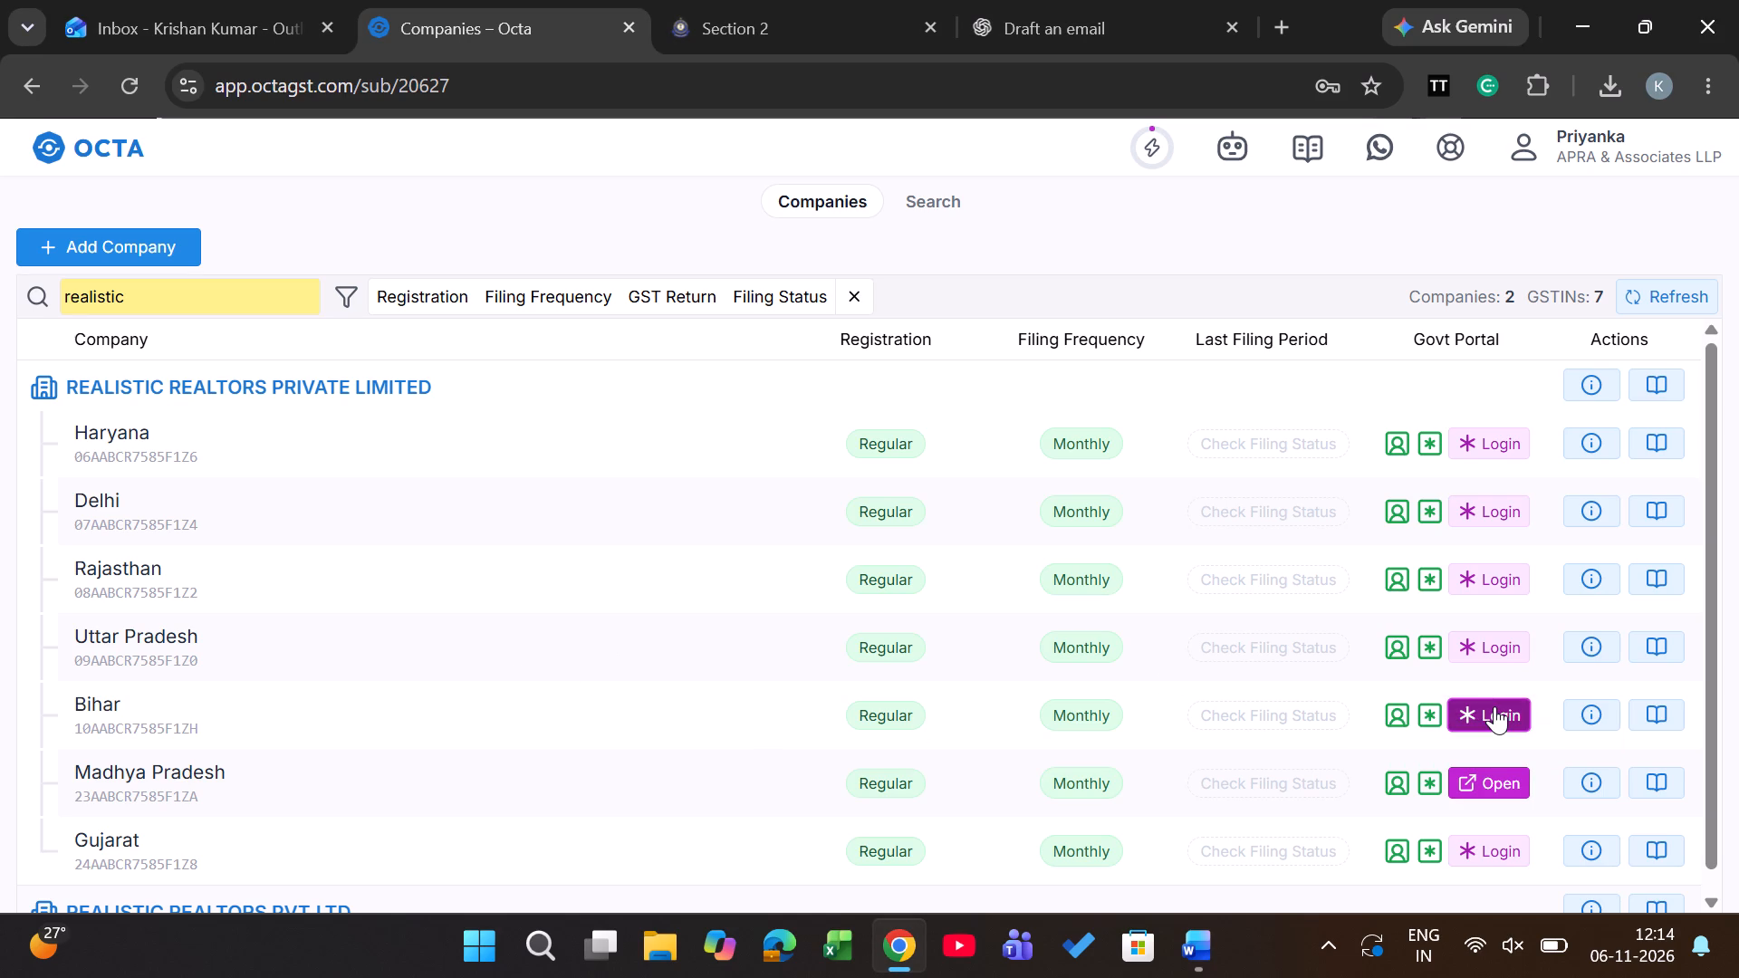
left_click(965, 550)
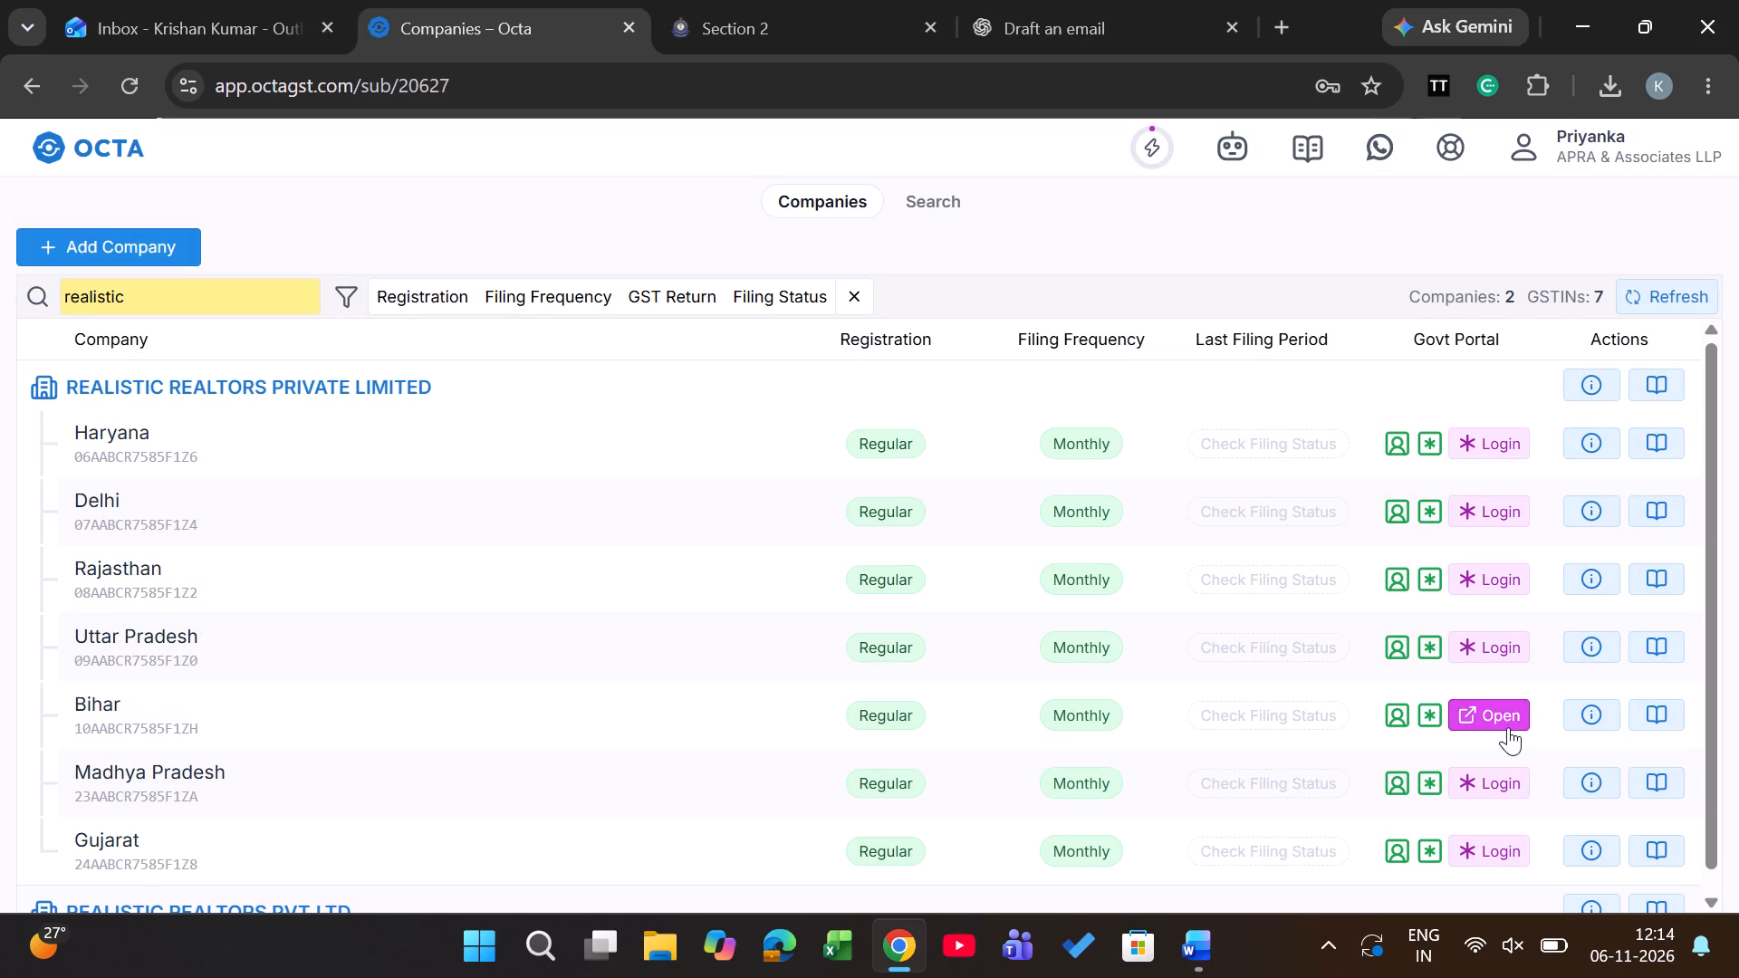
left_click(1479, 723)
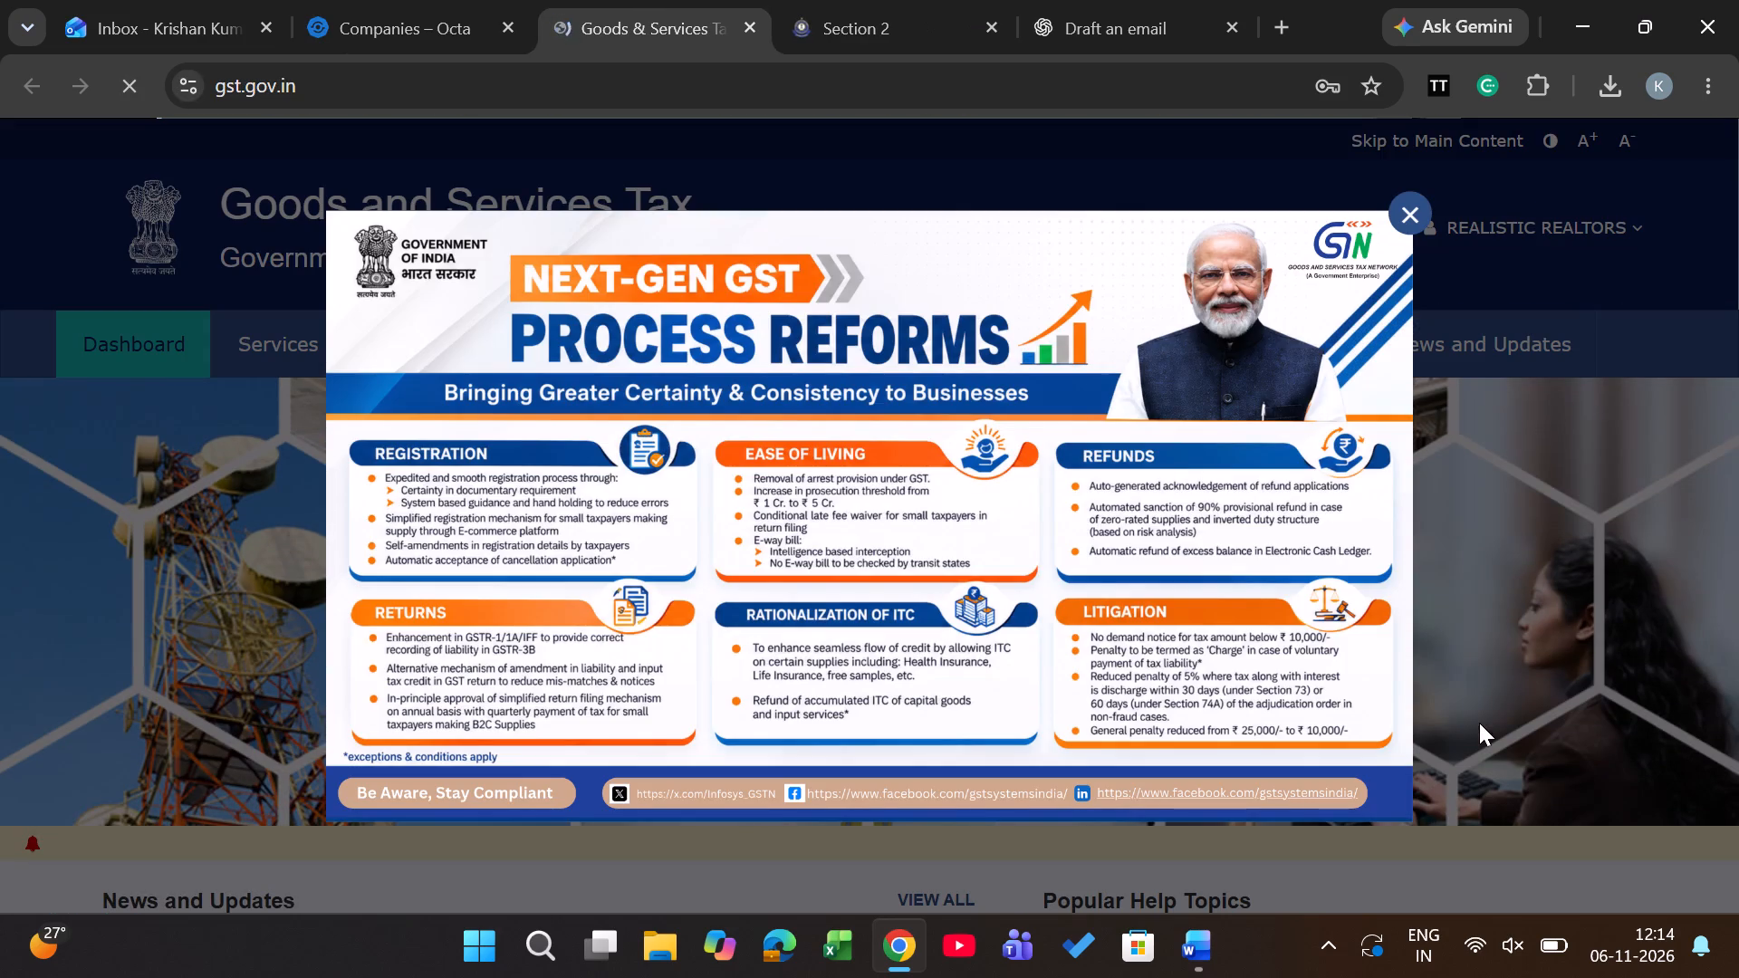
left_click(1405, 219)
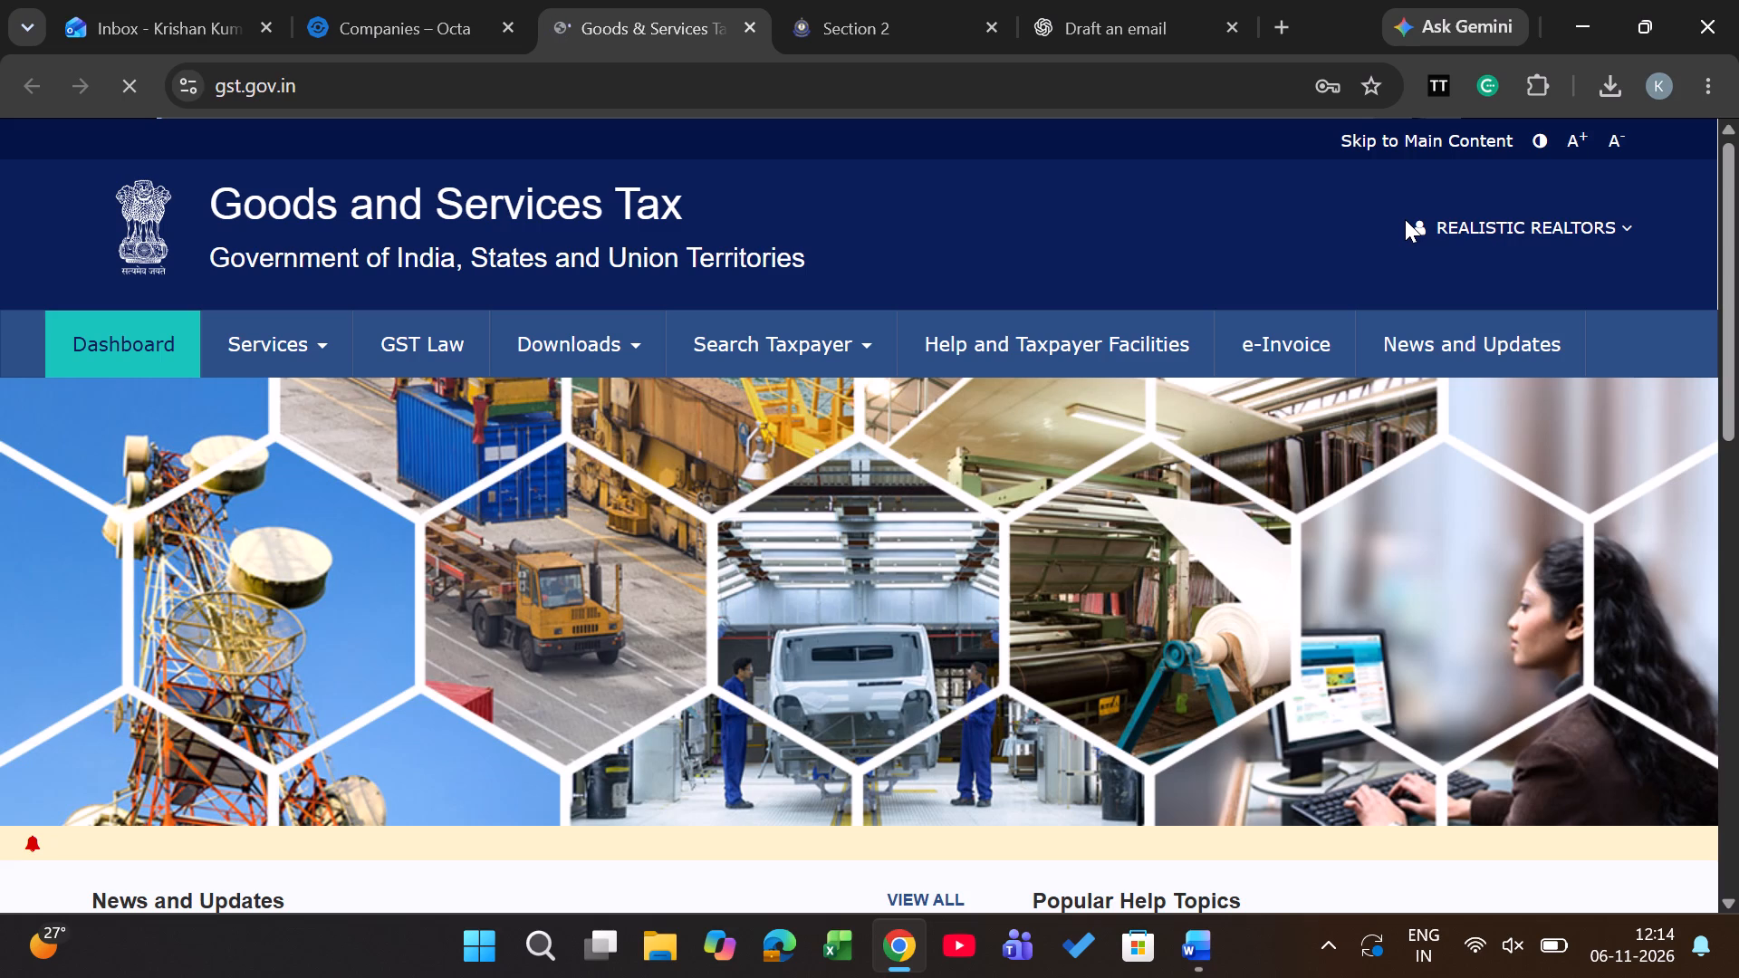
Open the taxpayer profile of the Bihar registration and check its jurisdiction and GSTIN status.
left_click(1431, 230)
left_click(1459, 357)
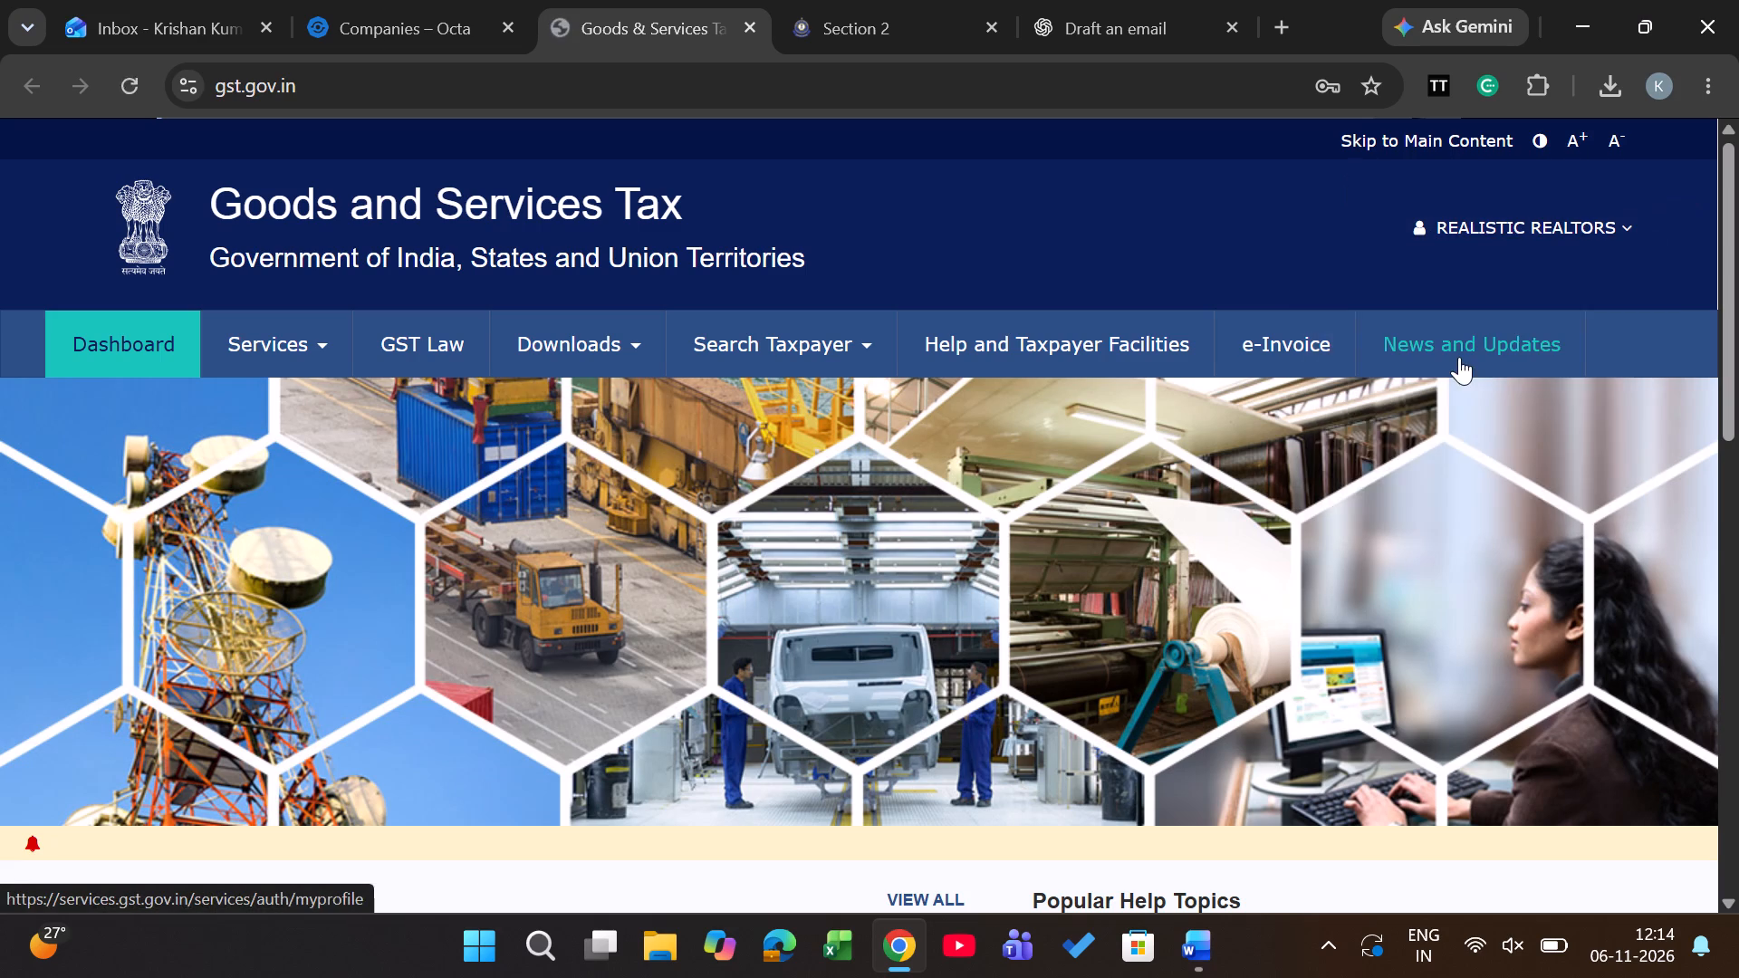
scroll(1363, 593, "down", 5)
scroll(1363, 593, "up", 1)
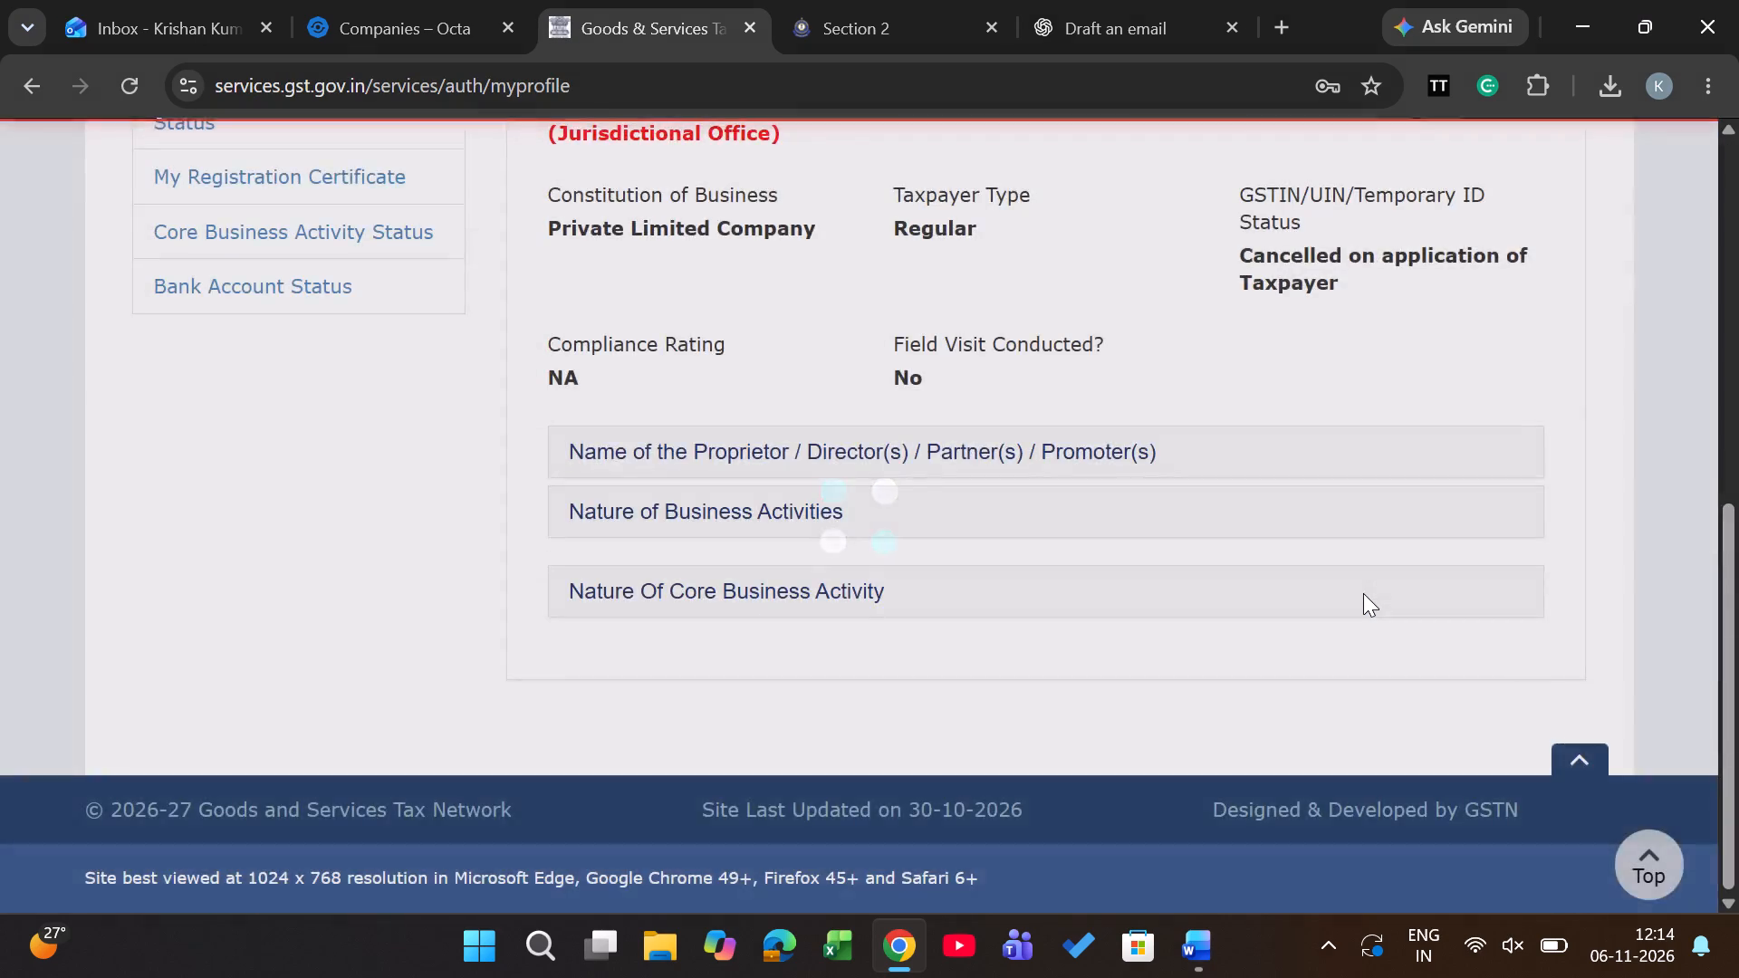
scroll(1363, 593, "up", 4)
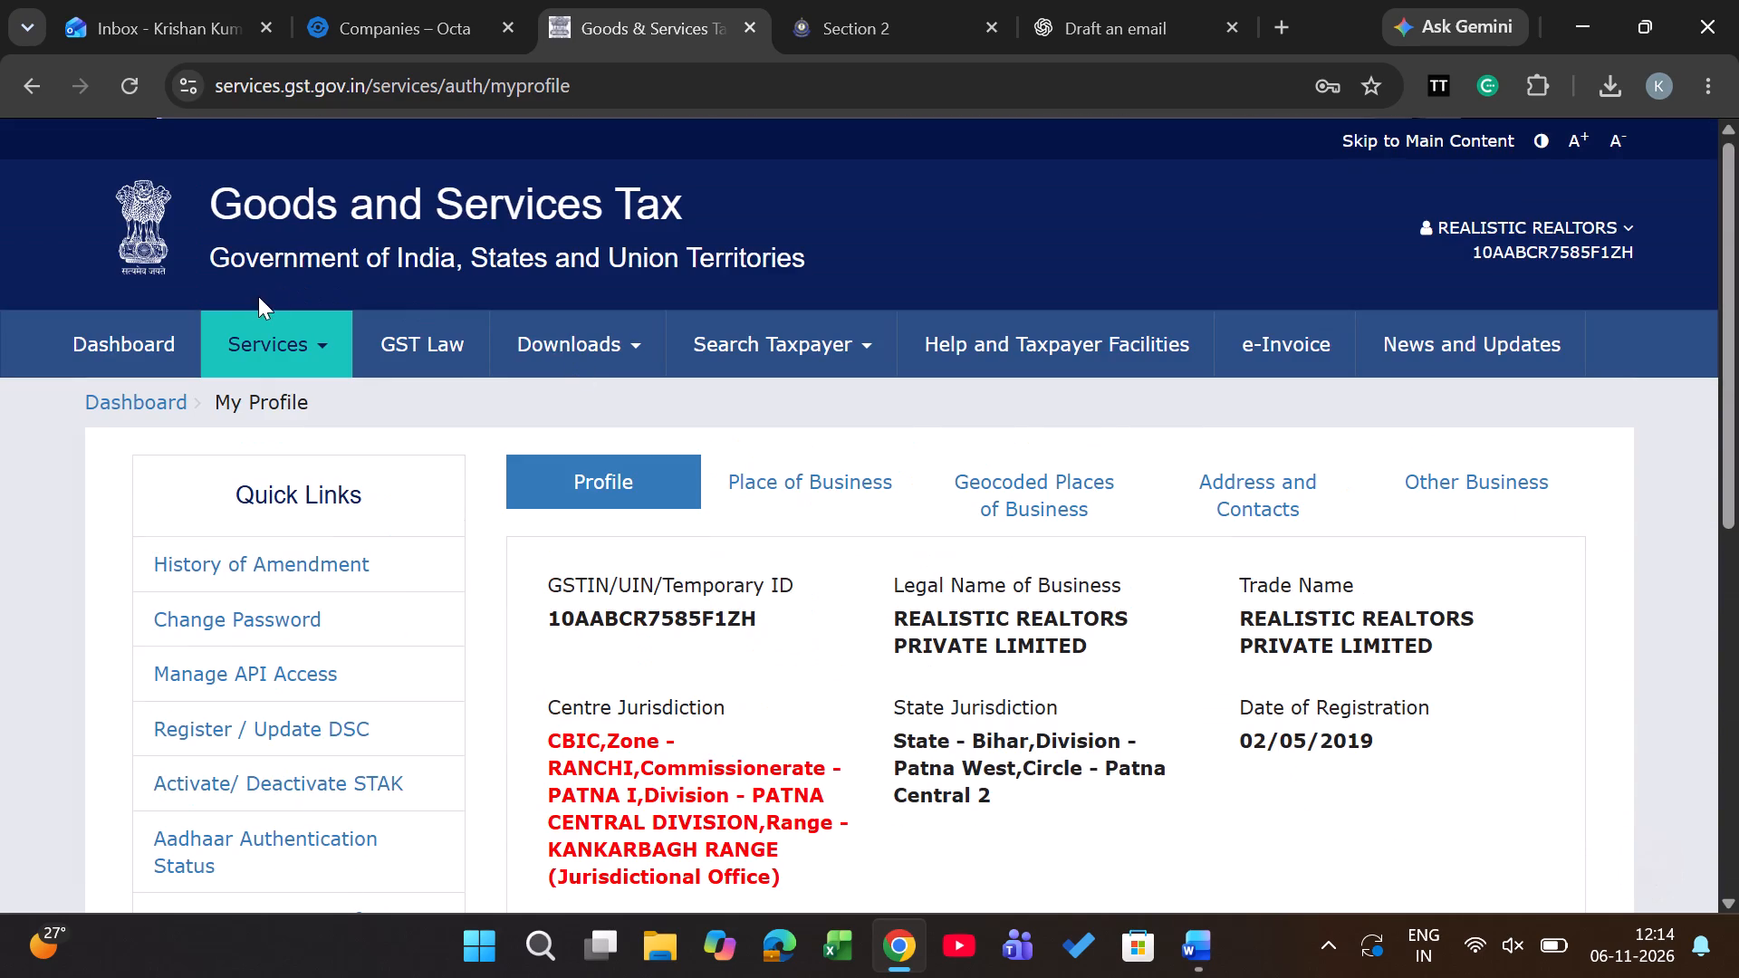
Open the GSTR-10 Final Return for the Bihar registration.
left_click(291, 337)
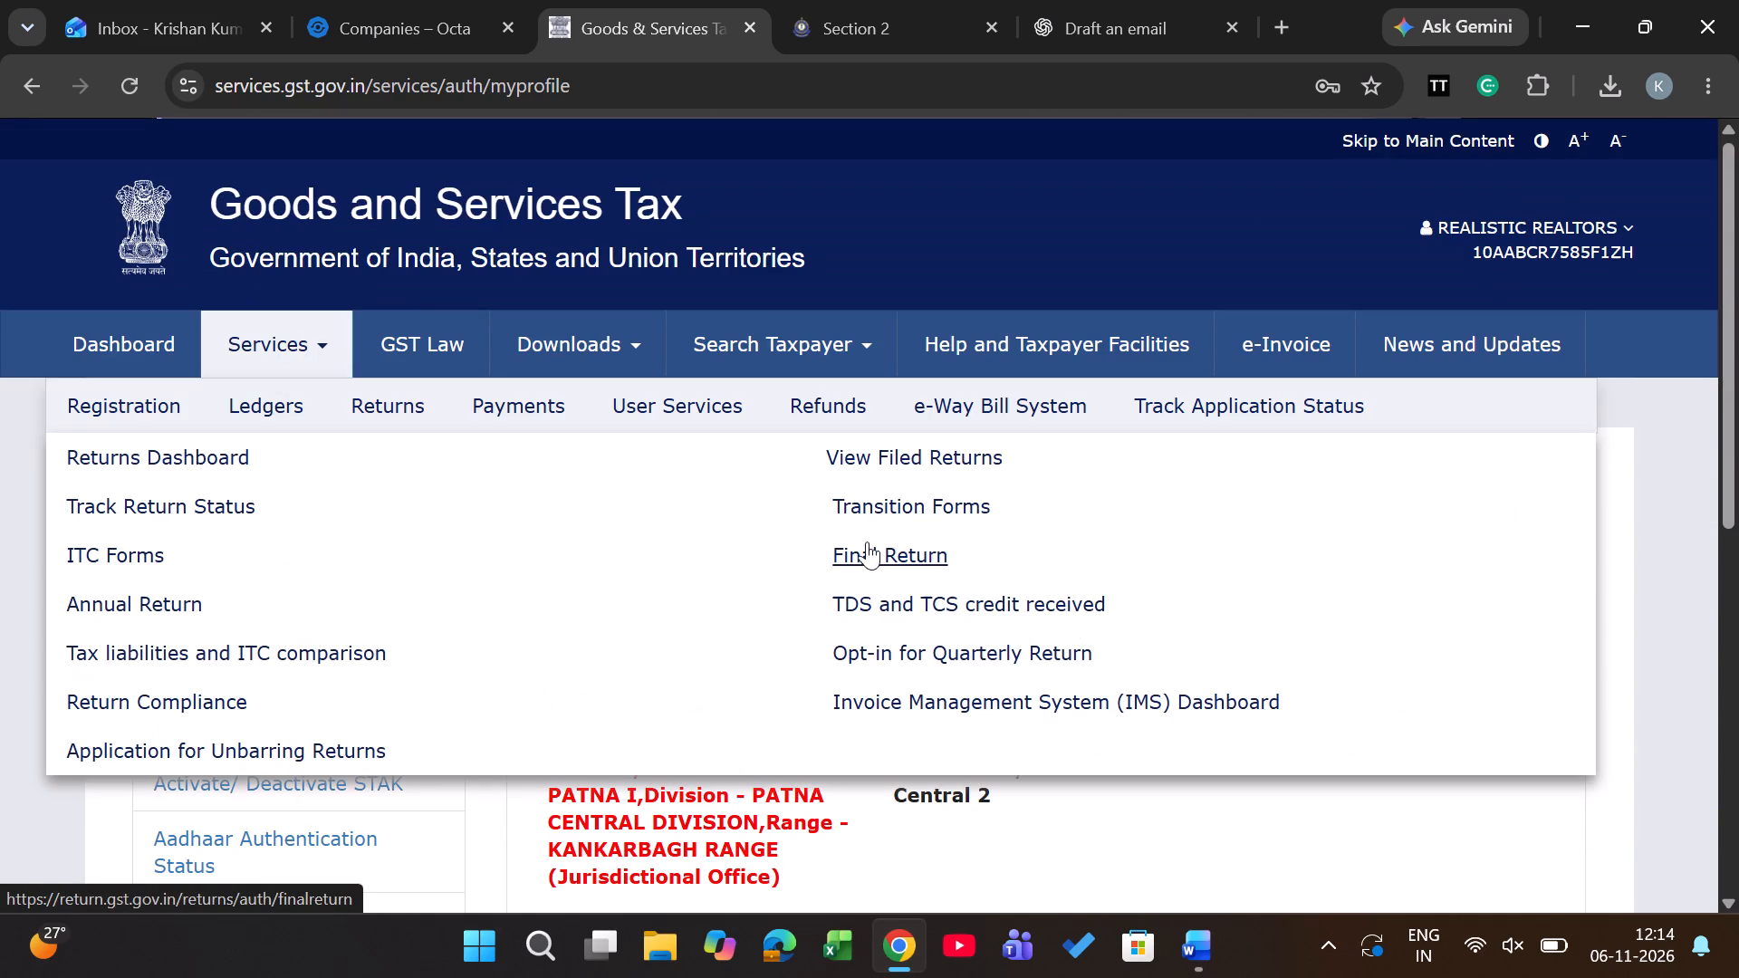
left_click(867, 547)
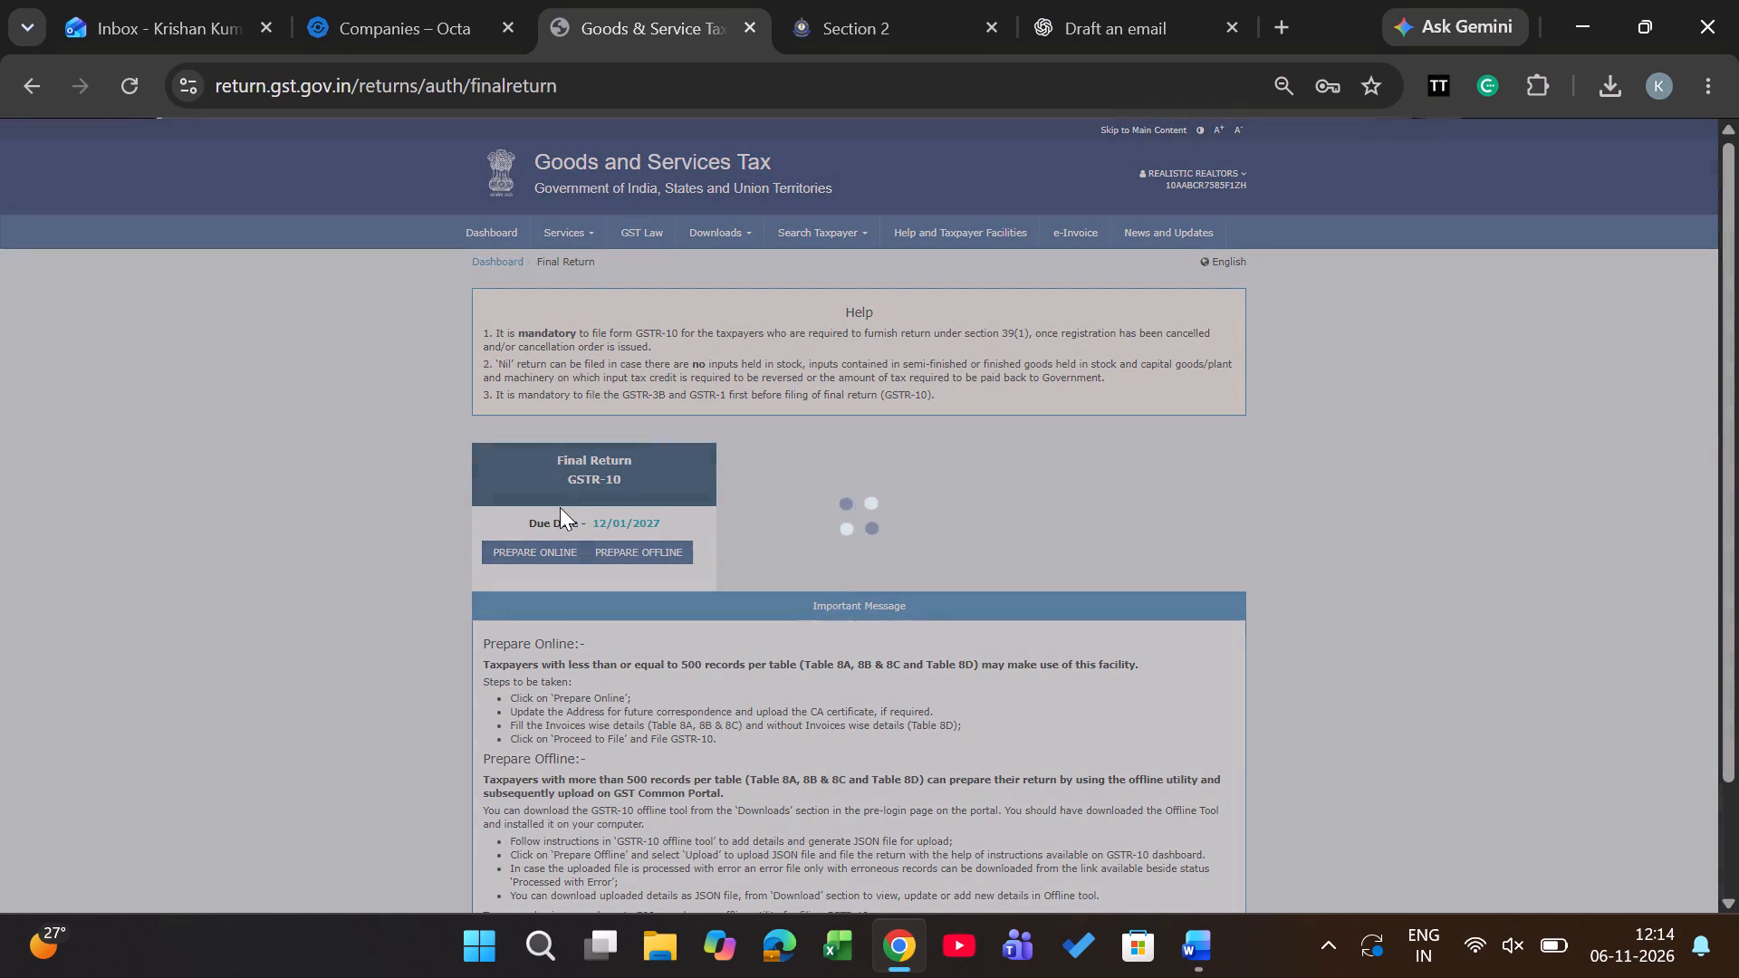
left_click(560, 507)
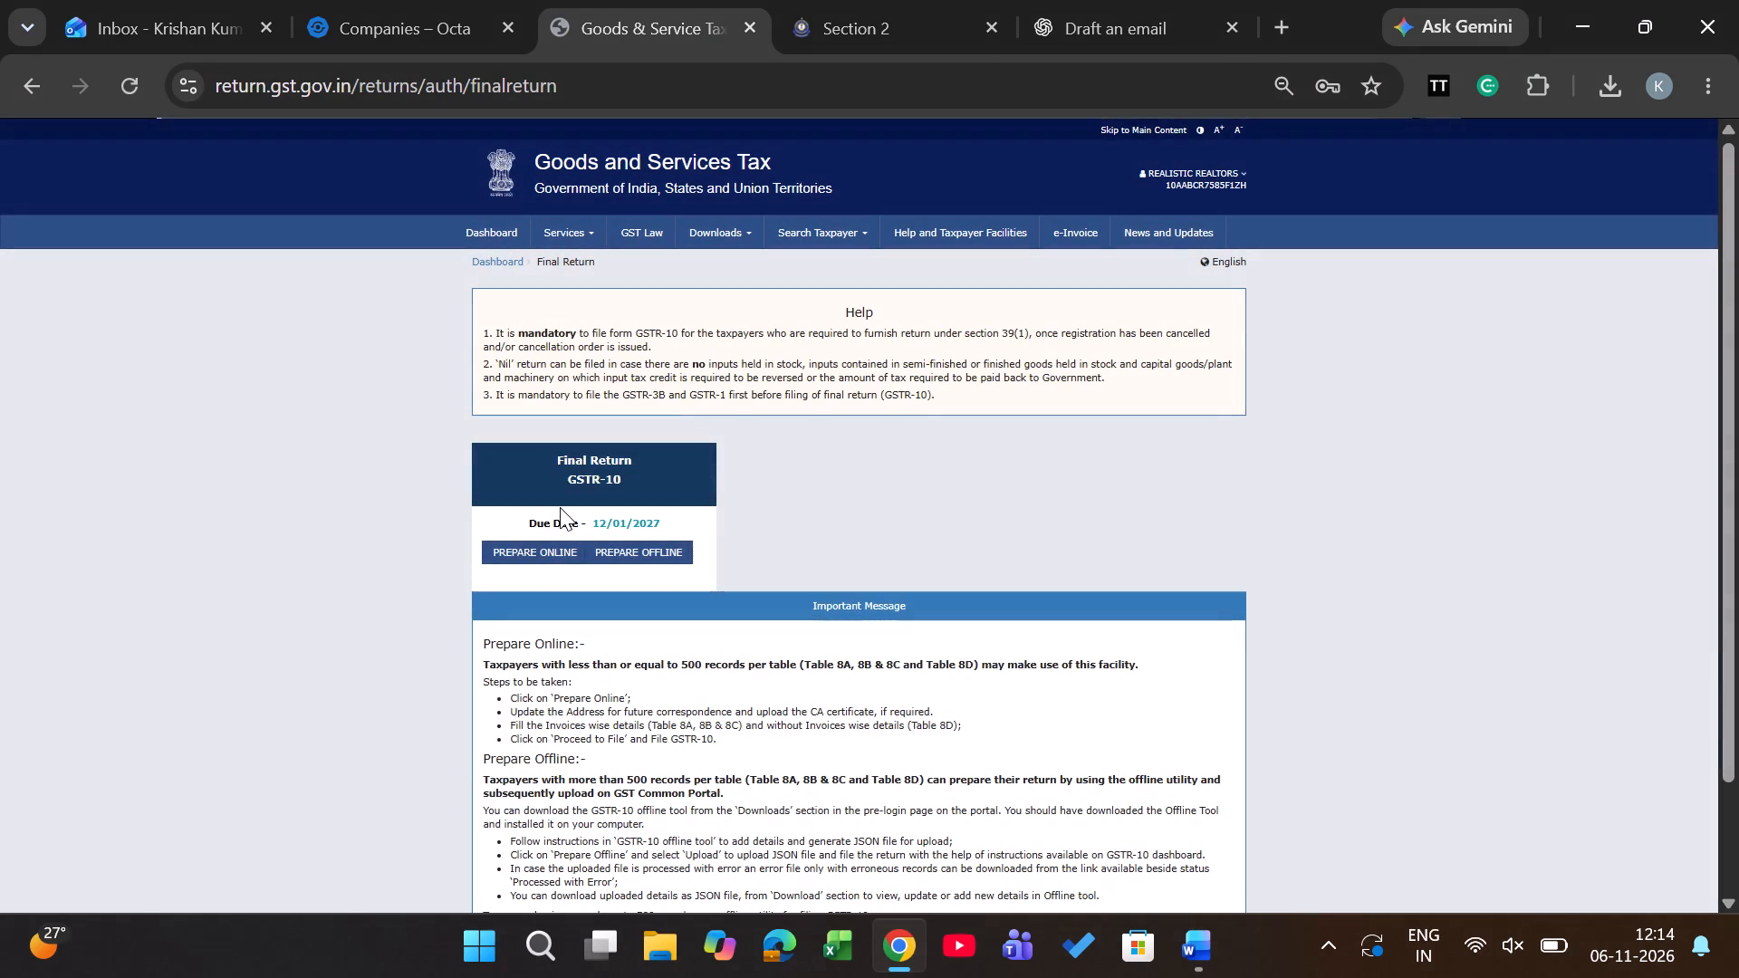
left_click(560, 507)
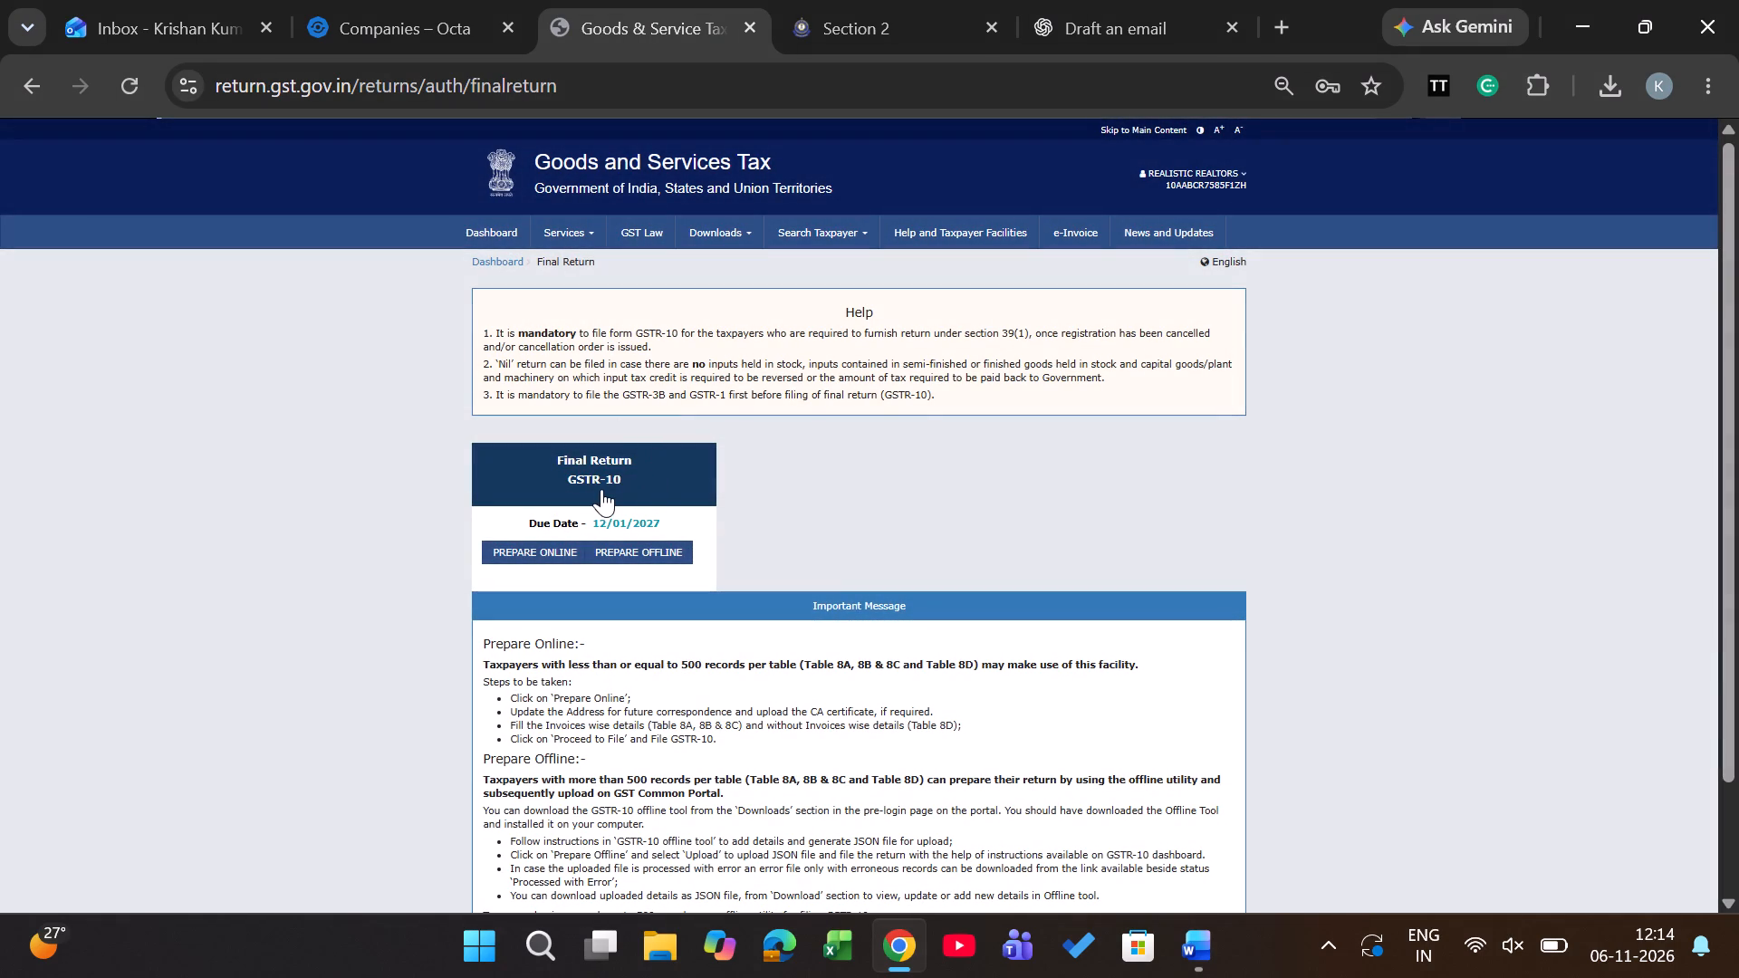
left_click(601, 489)
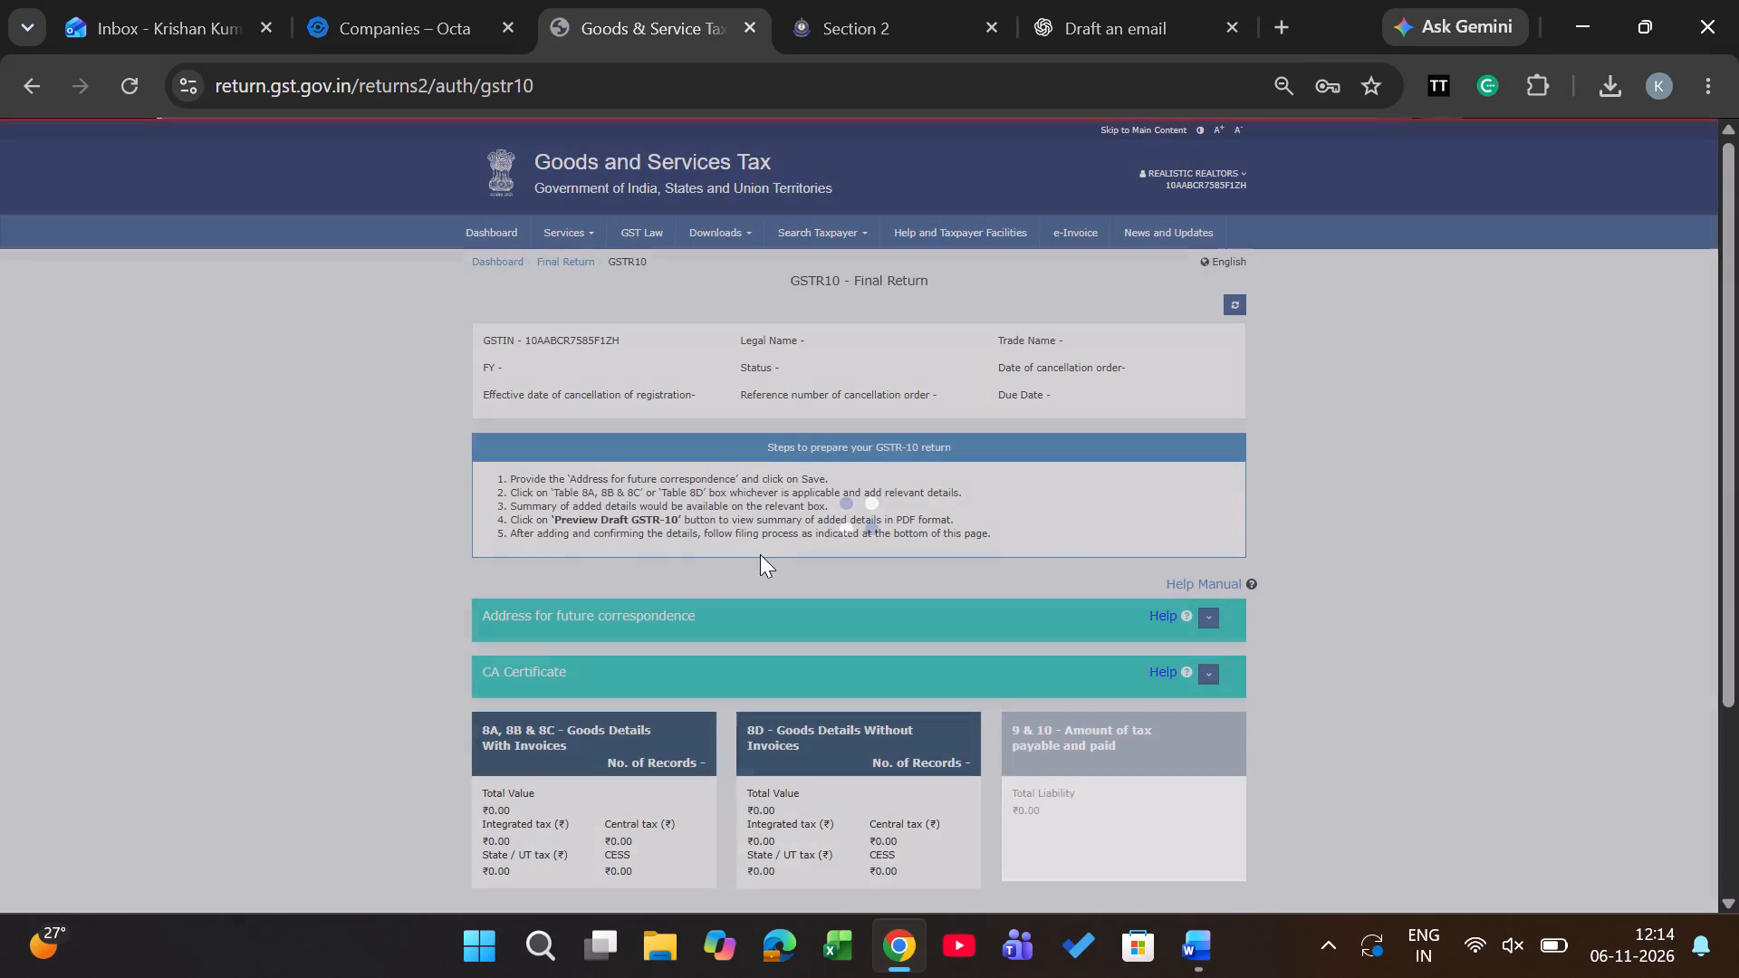
Submit the Proceed to File request for the Bihar GSTR-10, refresh its filing status and decline saving the address.
scroll(760, 554, "down", 4)
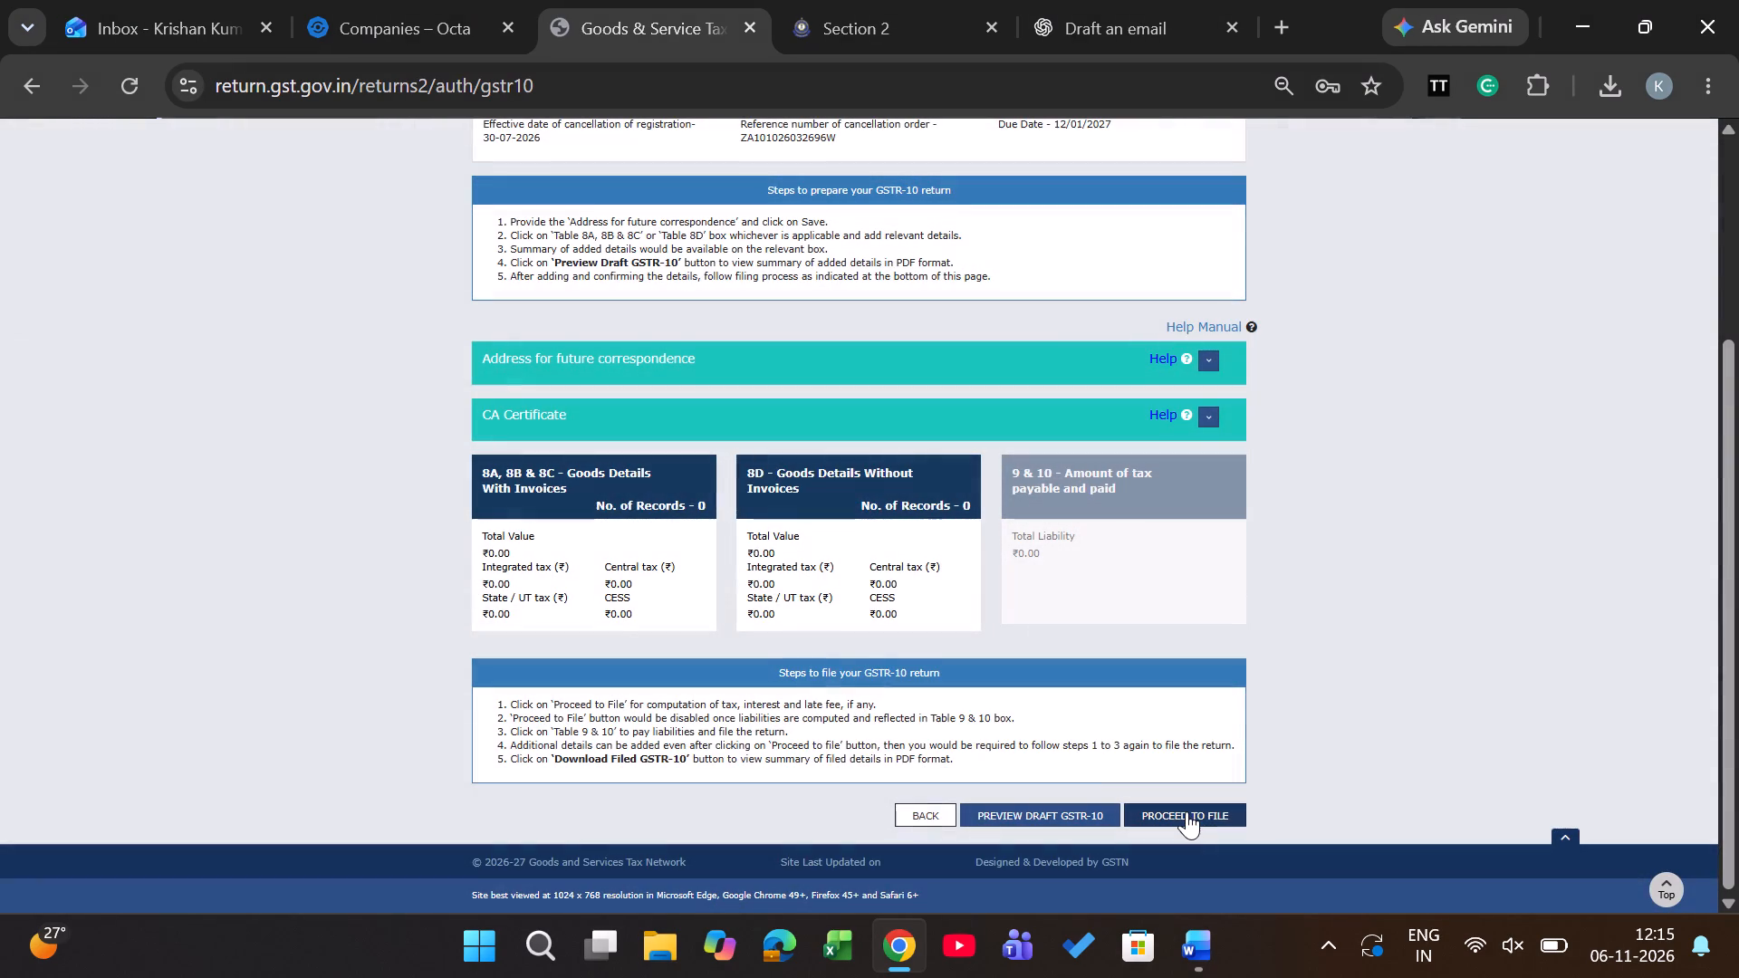
left_click(1187, 811)
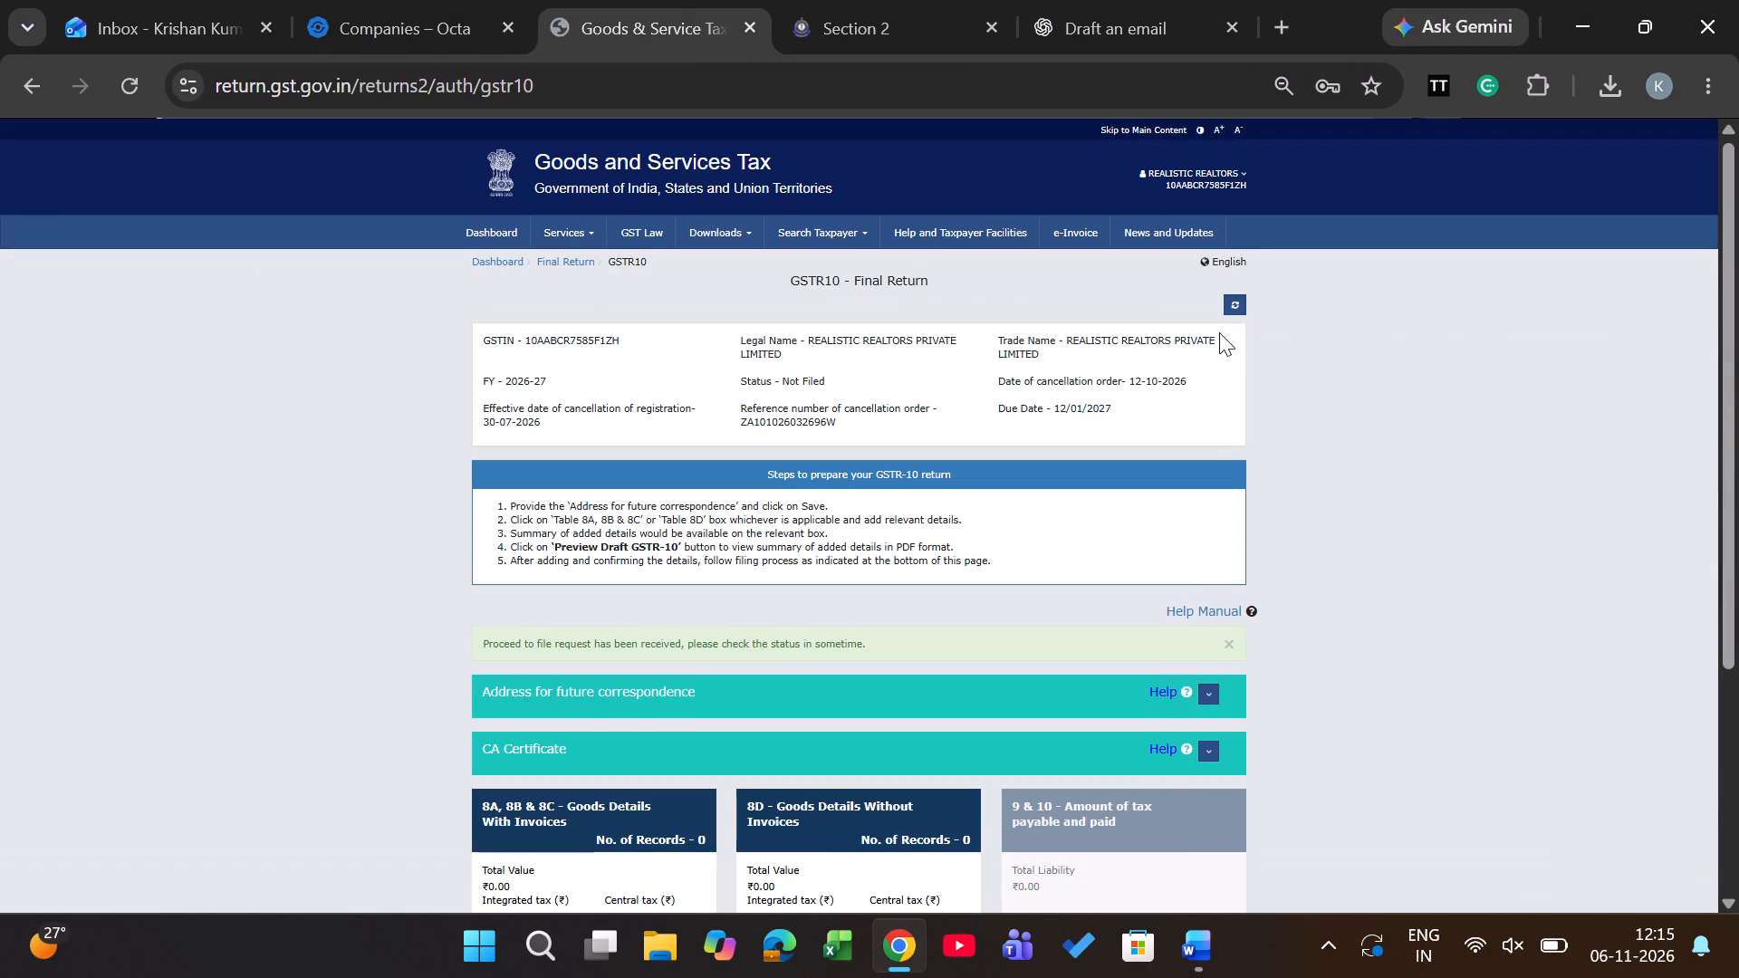
left_click(1233, 306)
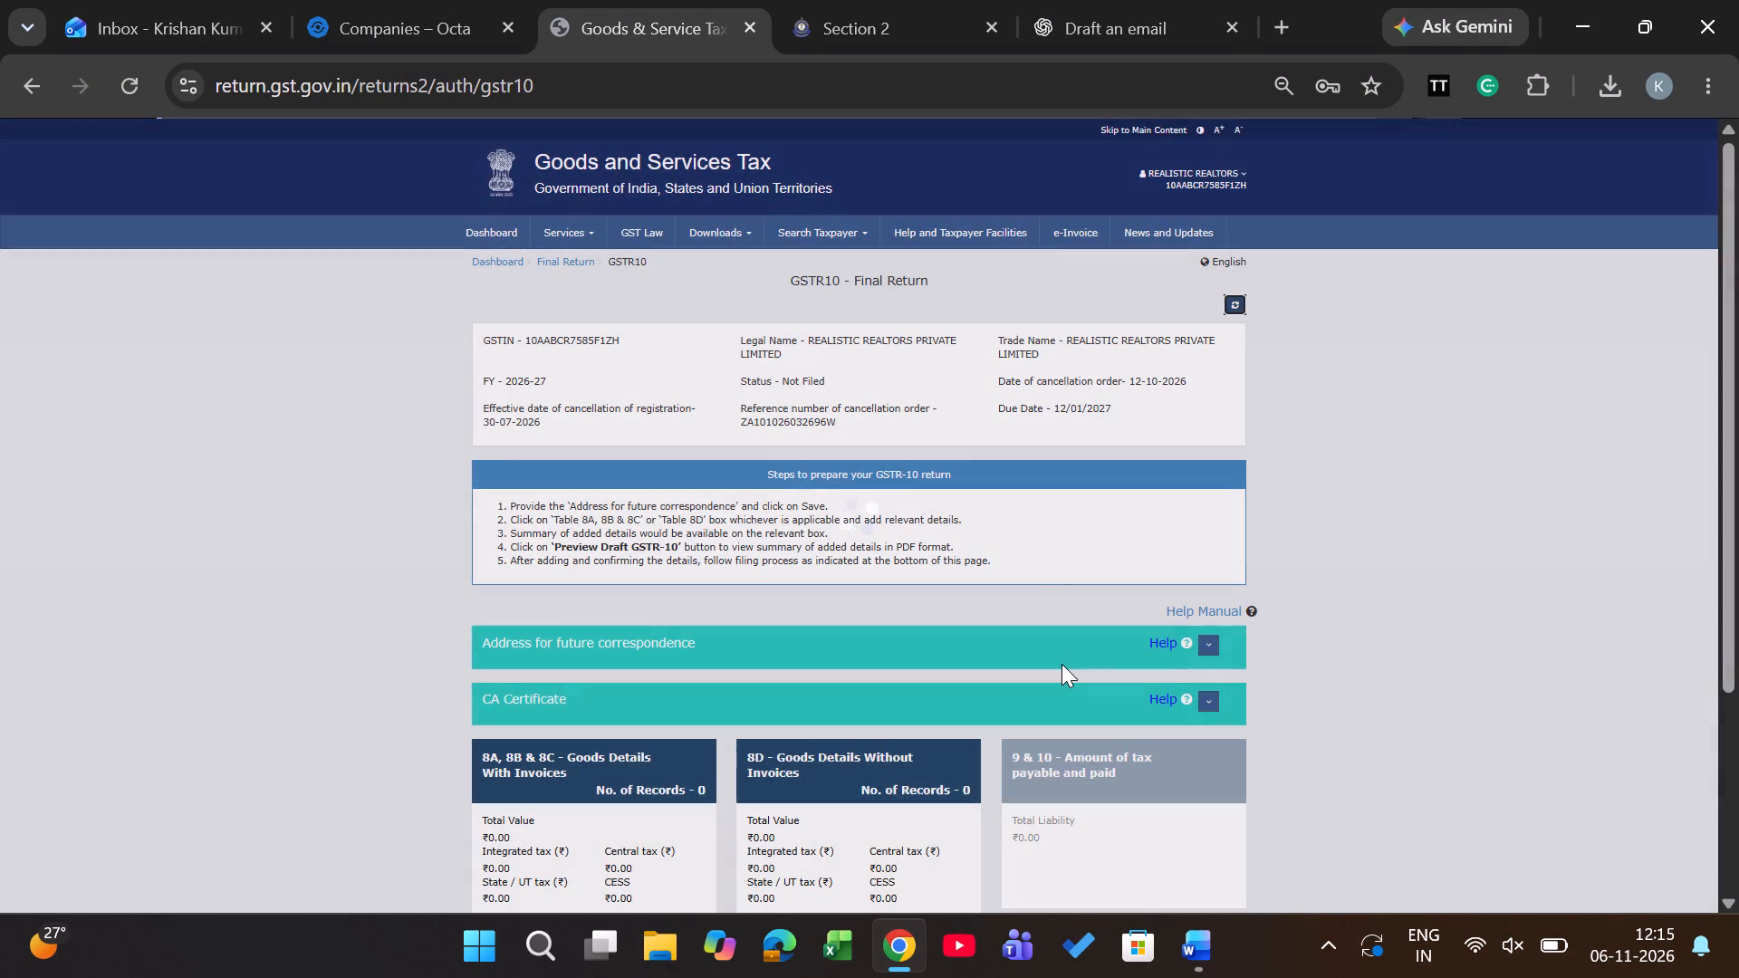
scroll(1062, 664, "down", 3)
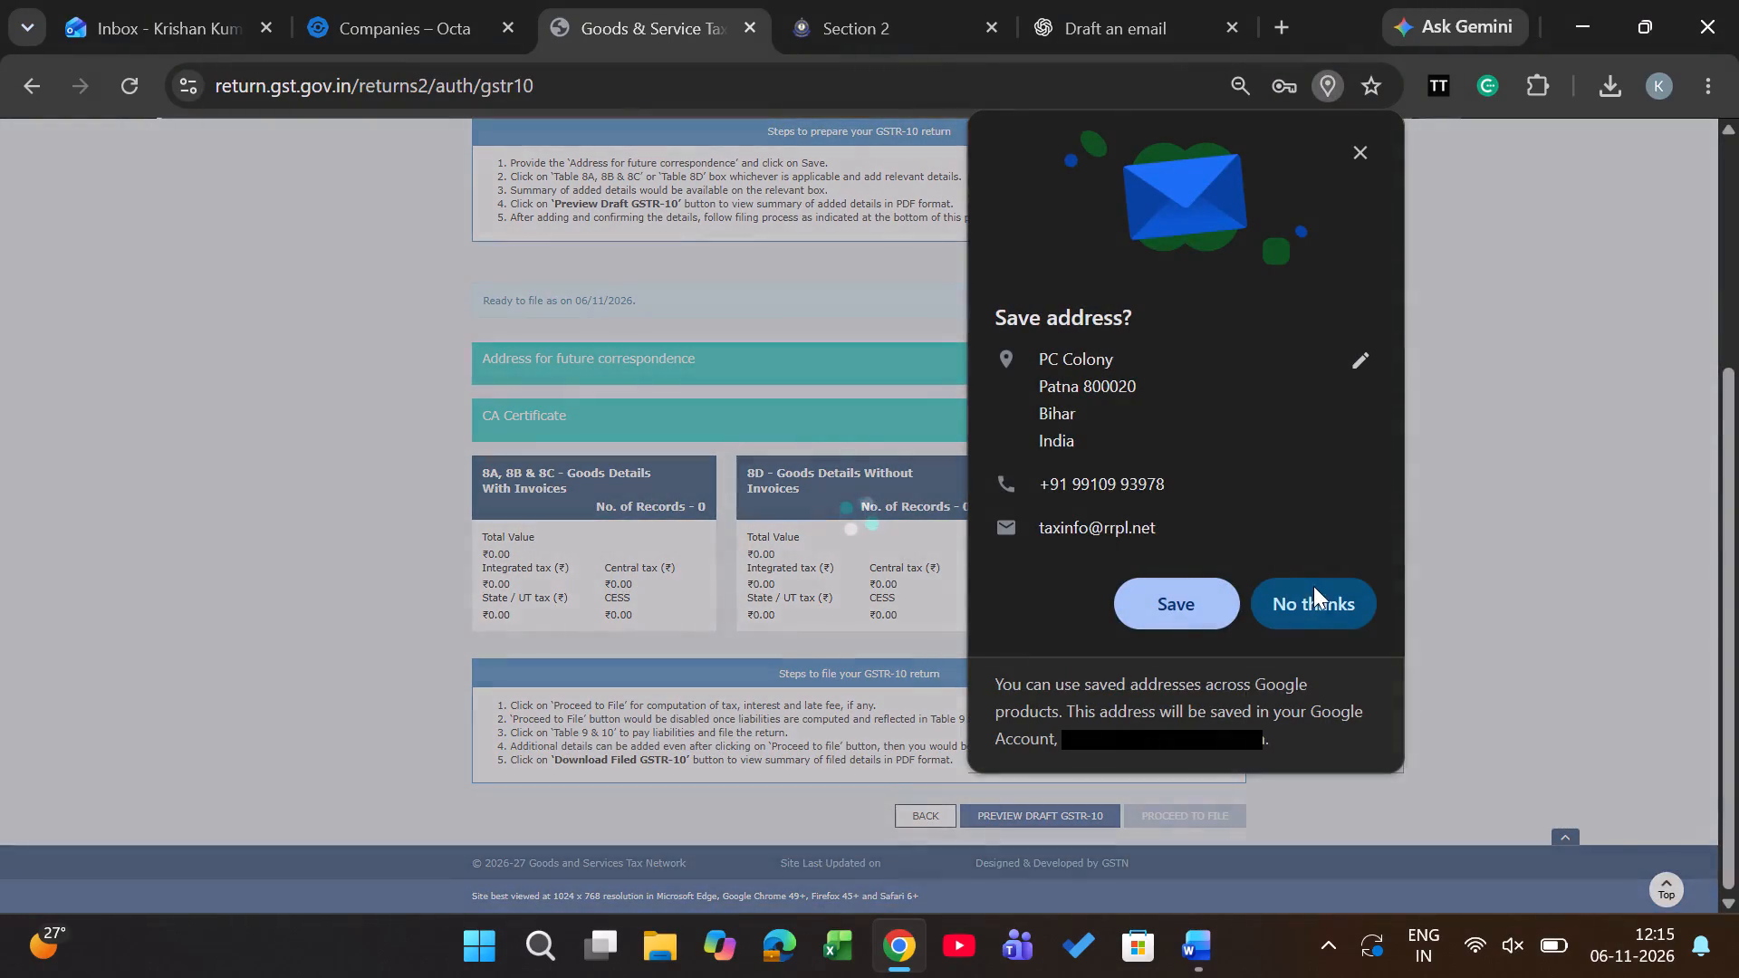
left_click(1320, 601)
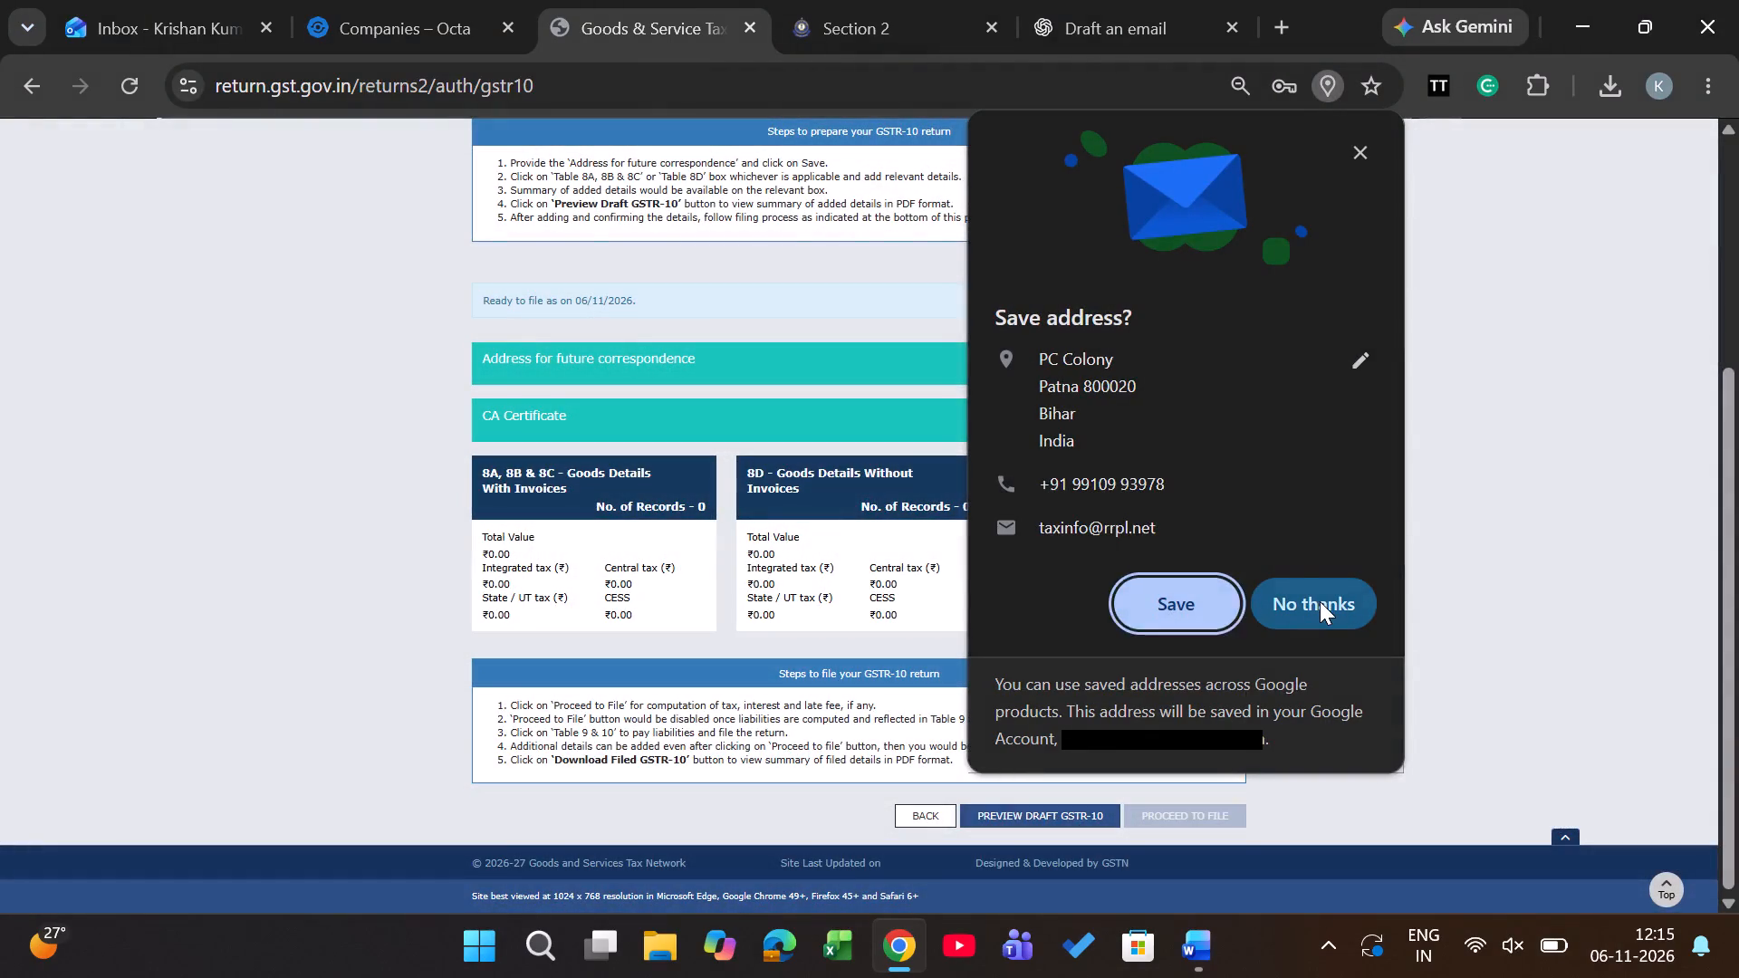
In 9 & 10 - Amount of tax payable and paid, affirm the declaration and select the authorised signatory.
left_click(1122, 509)
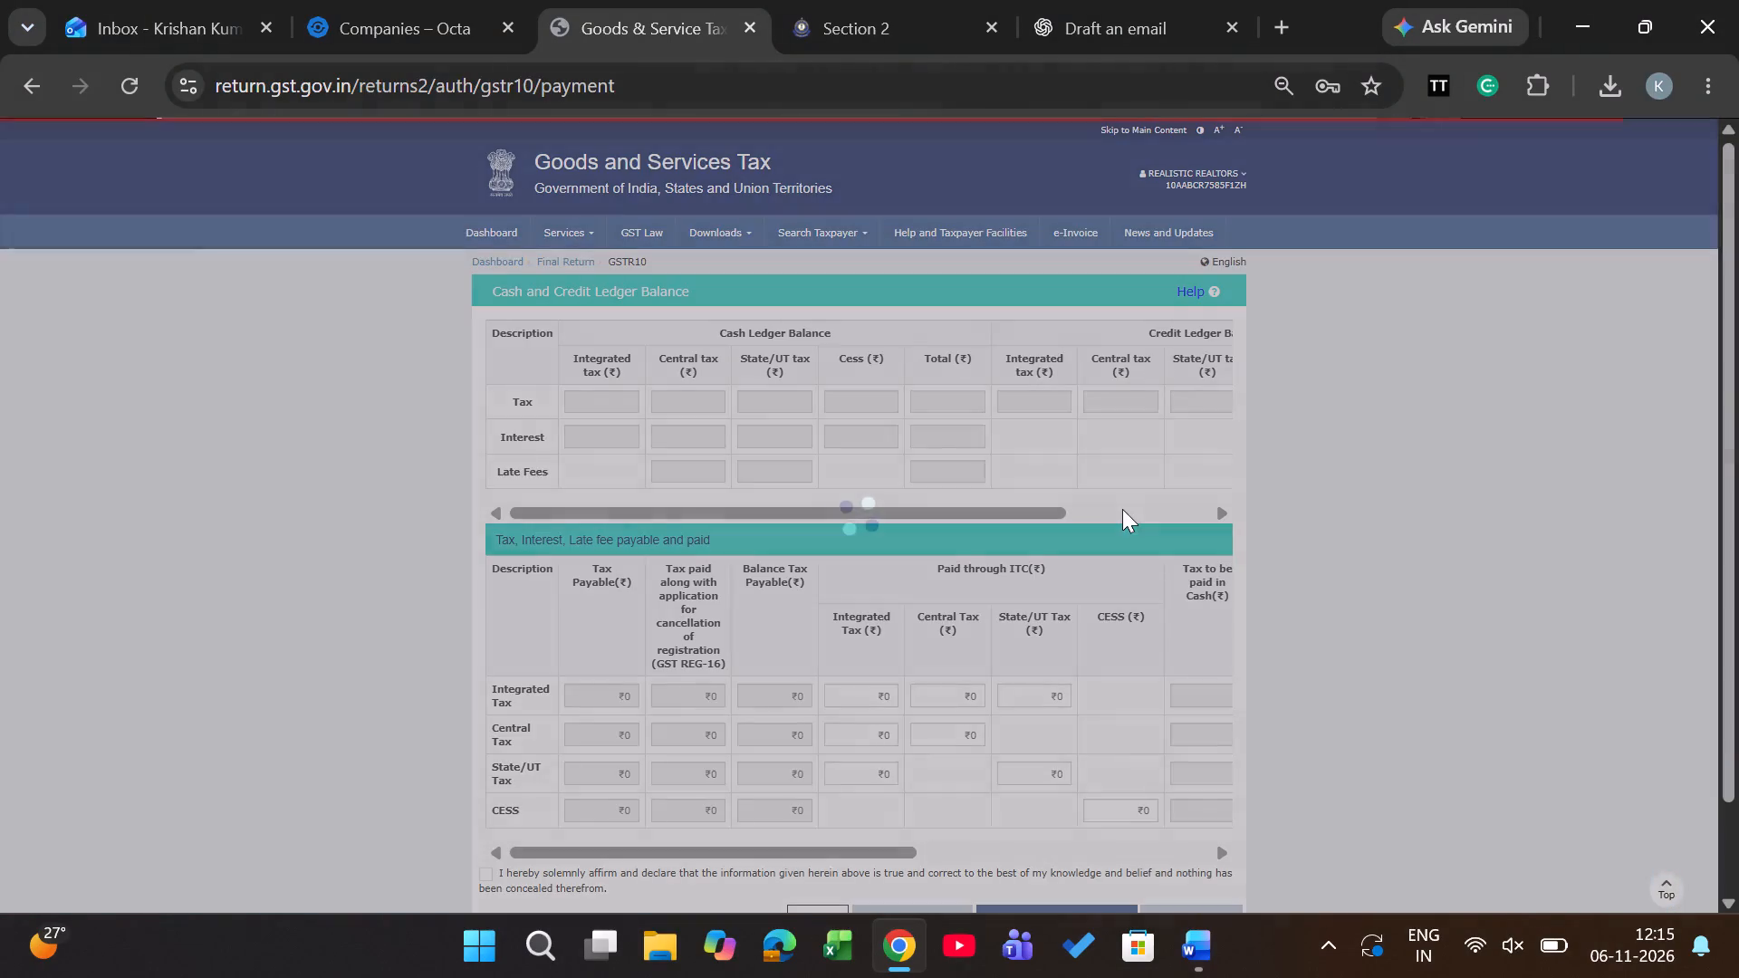
scroll(941, 648, "down", 2)
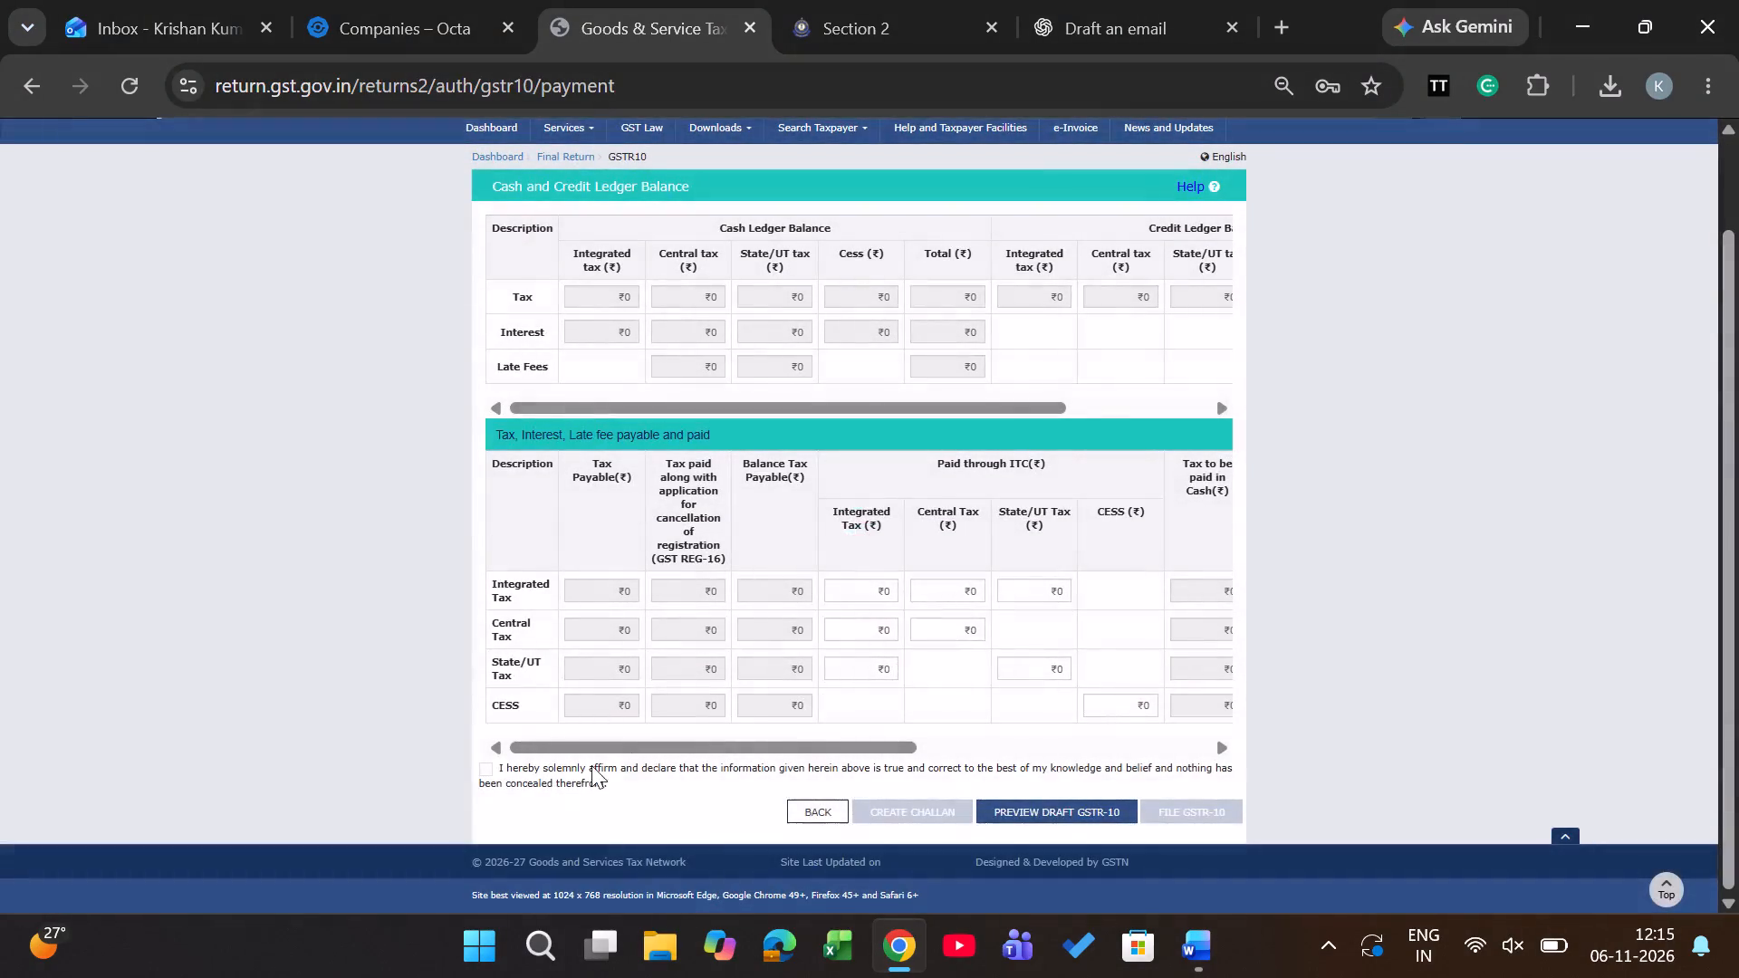
left_click(486, 772)
left_click(486, 772)
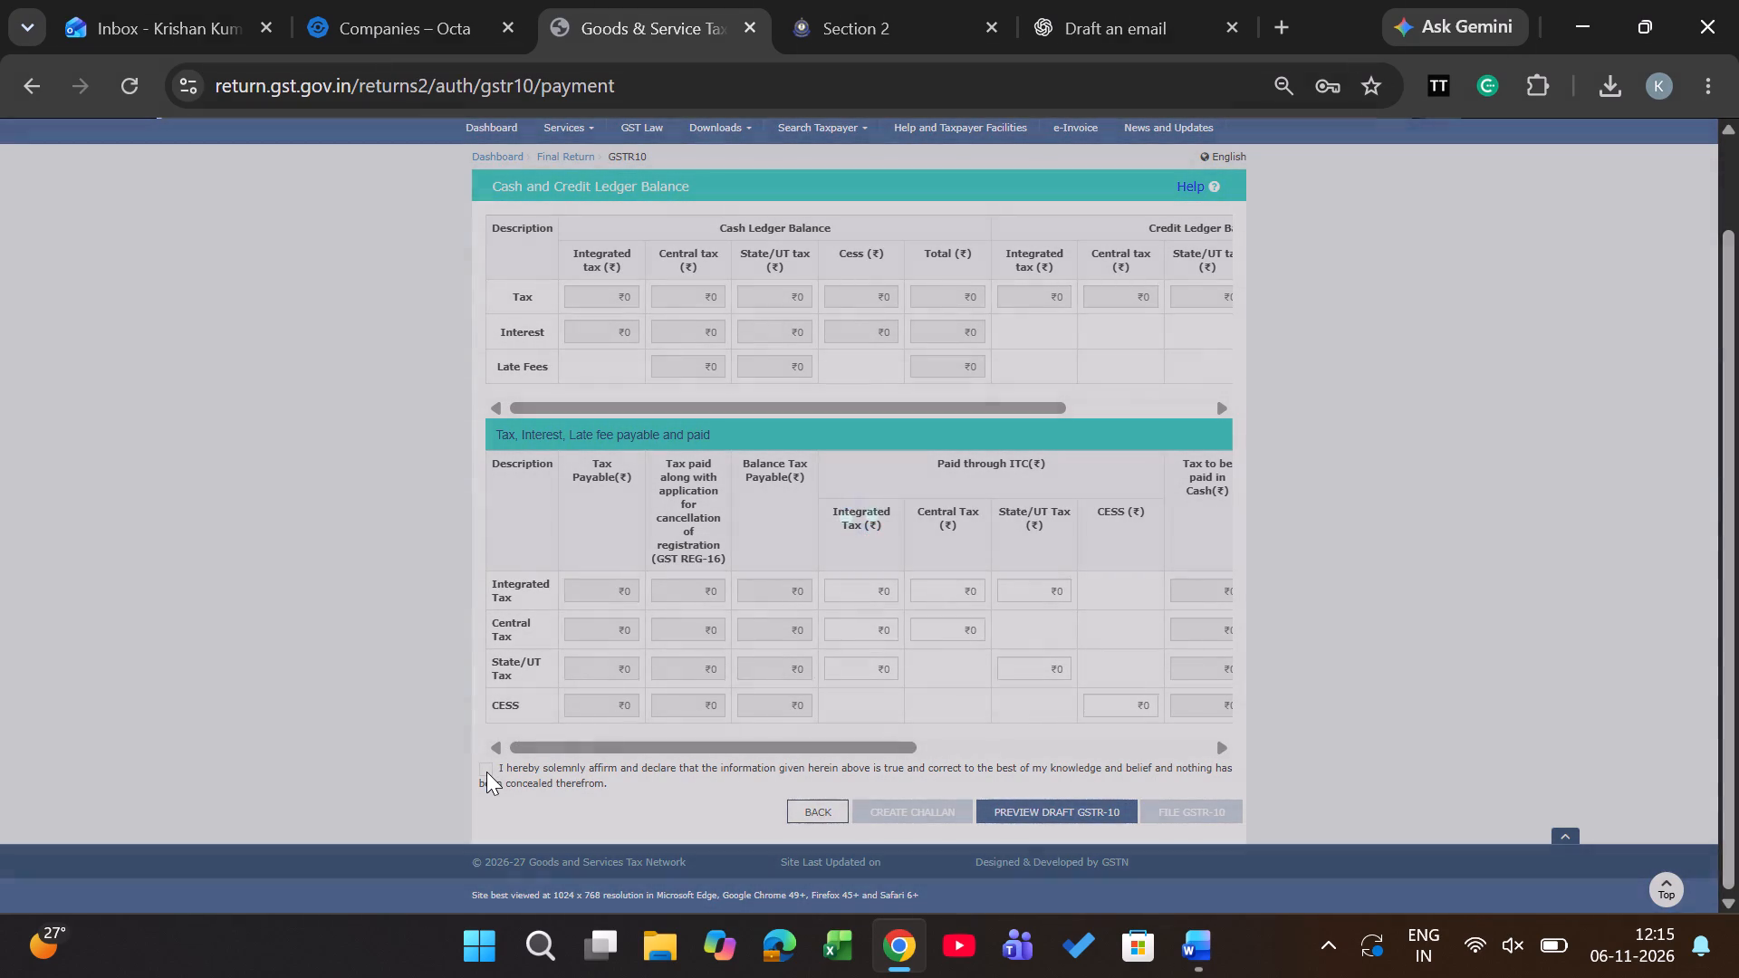
left_click(486, 772)
left_click(565, 828)
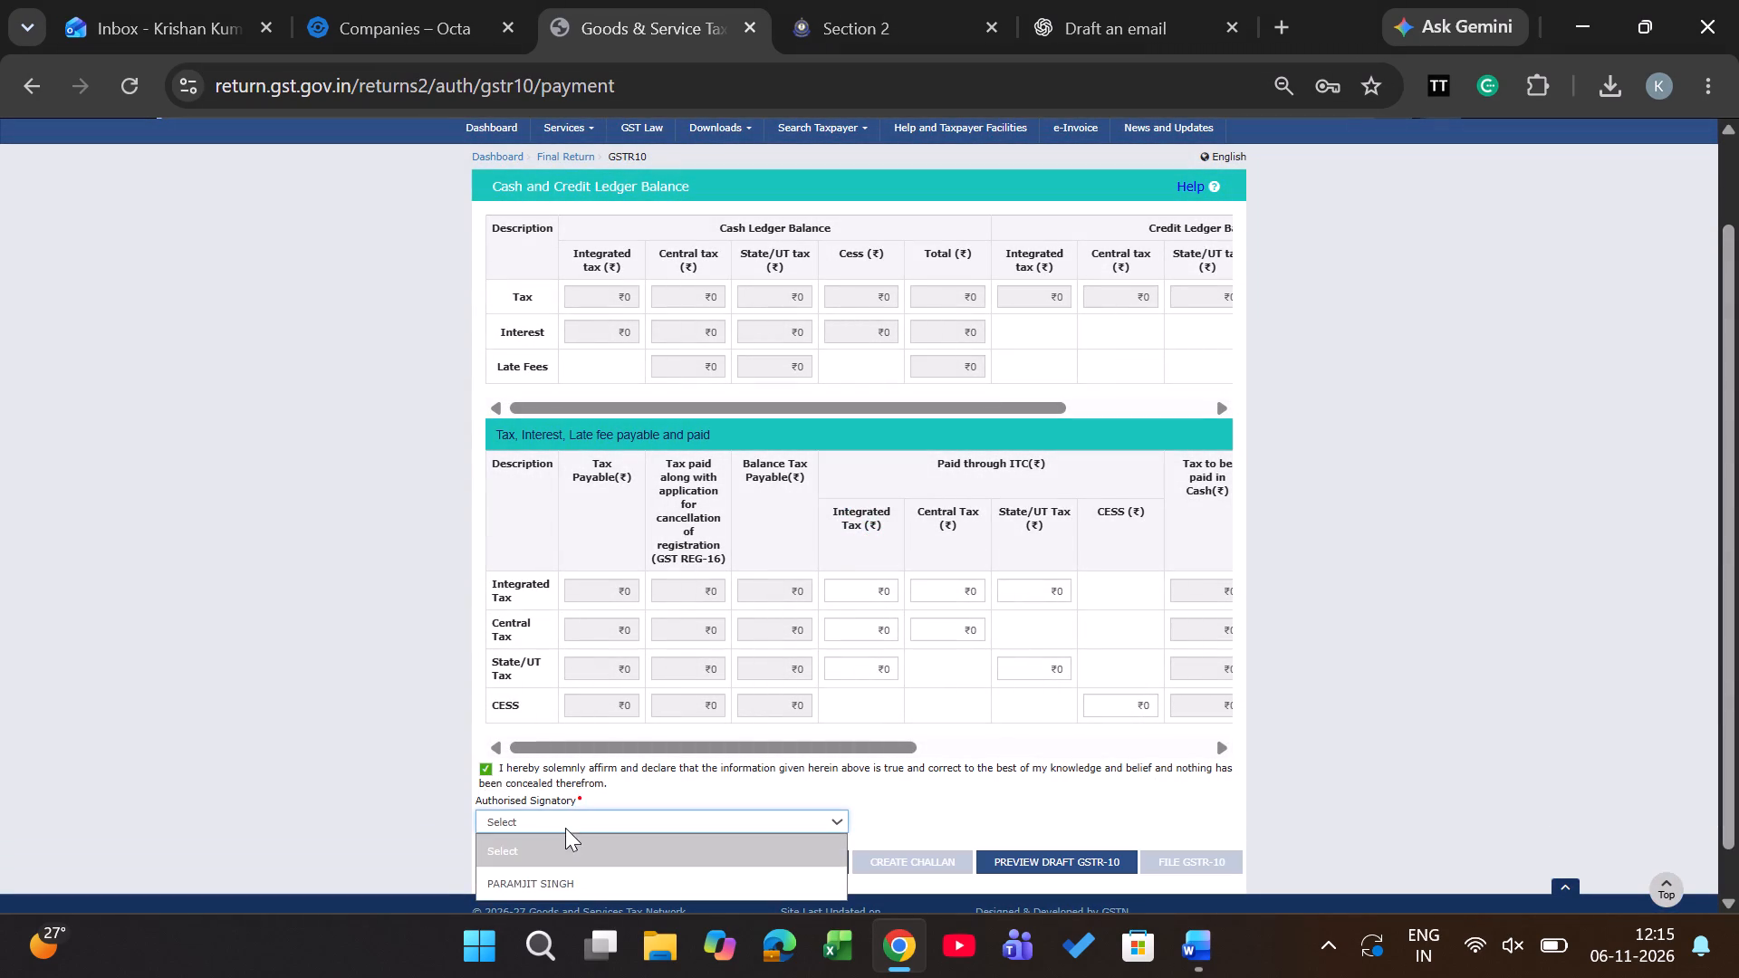
left_click(627, 886)
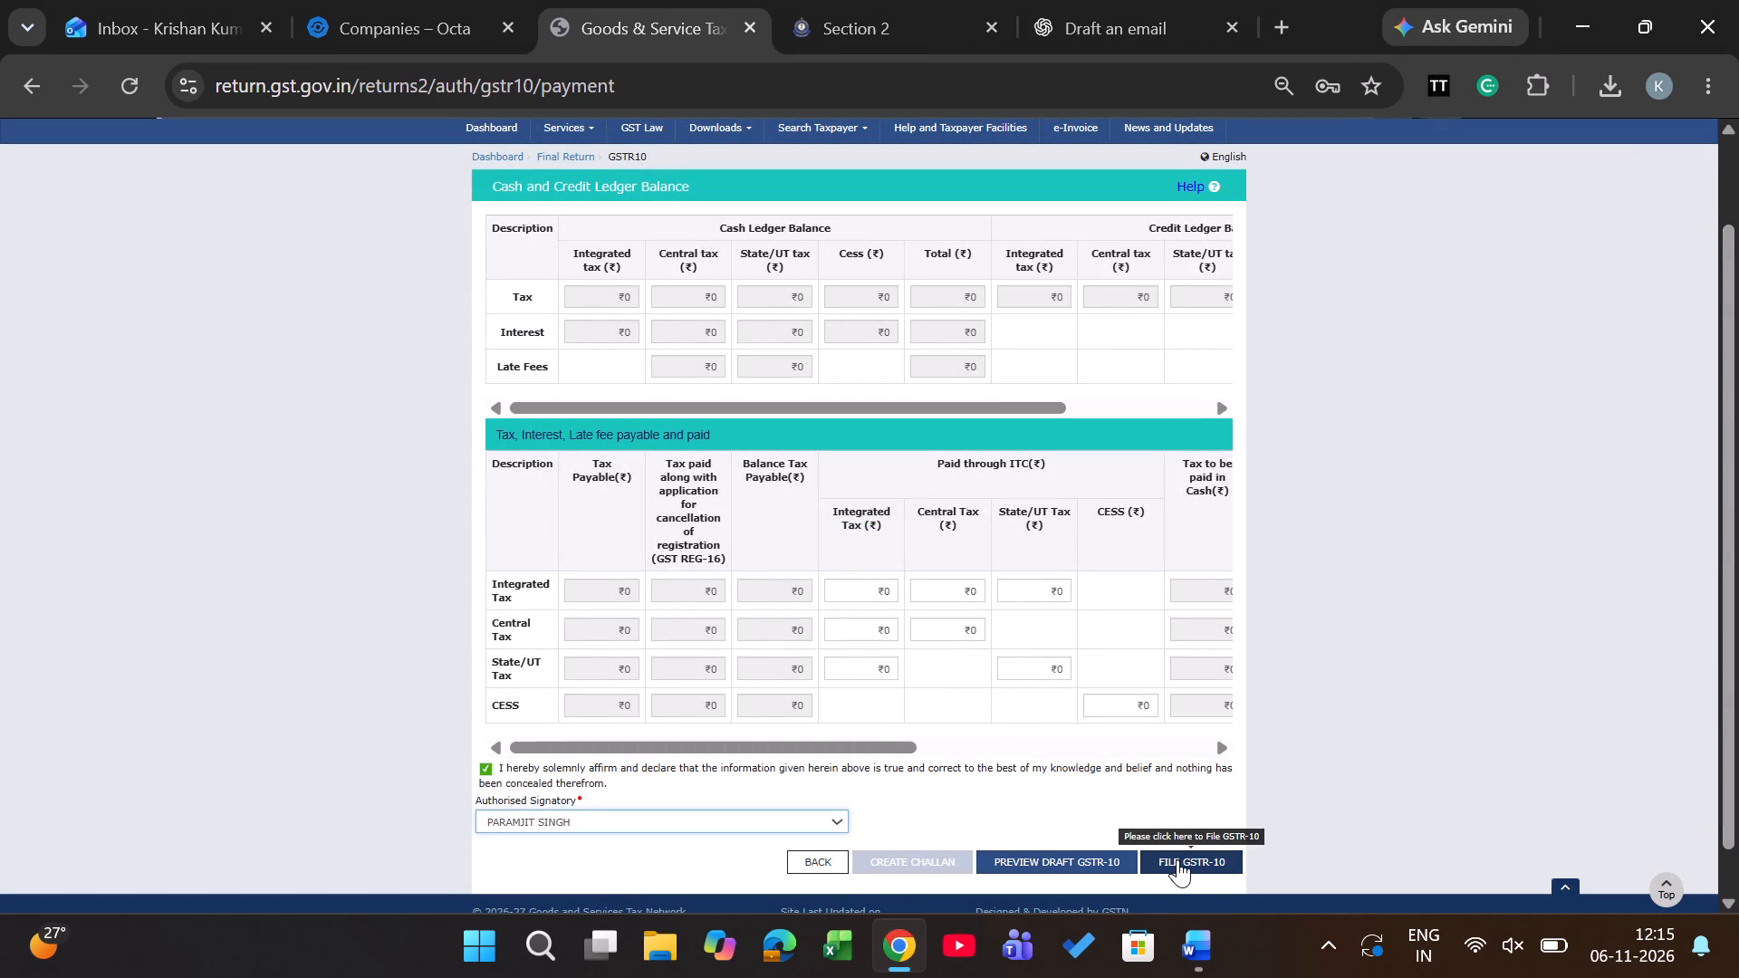
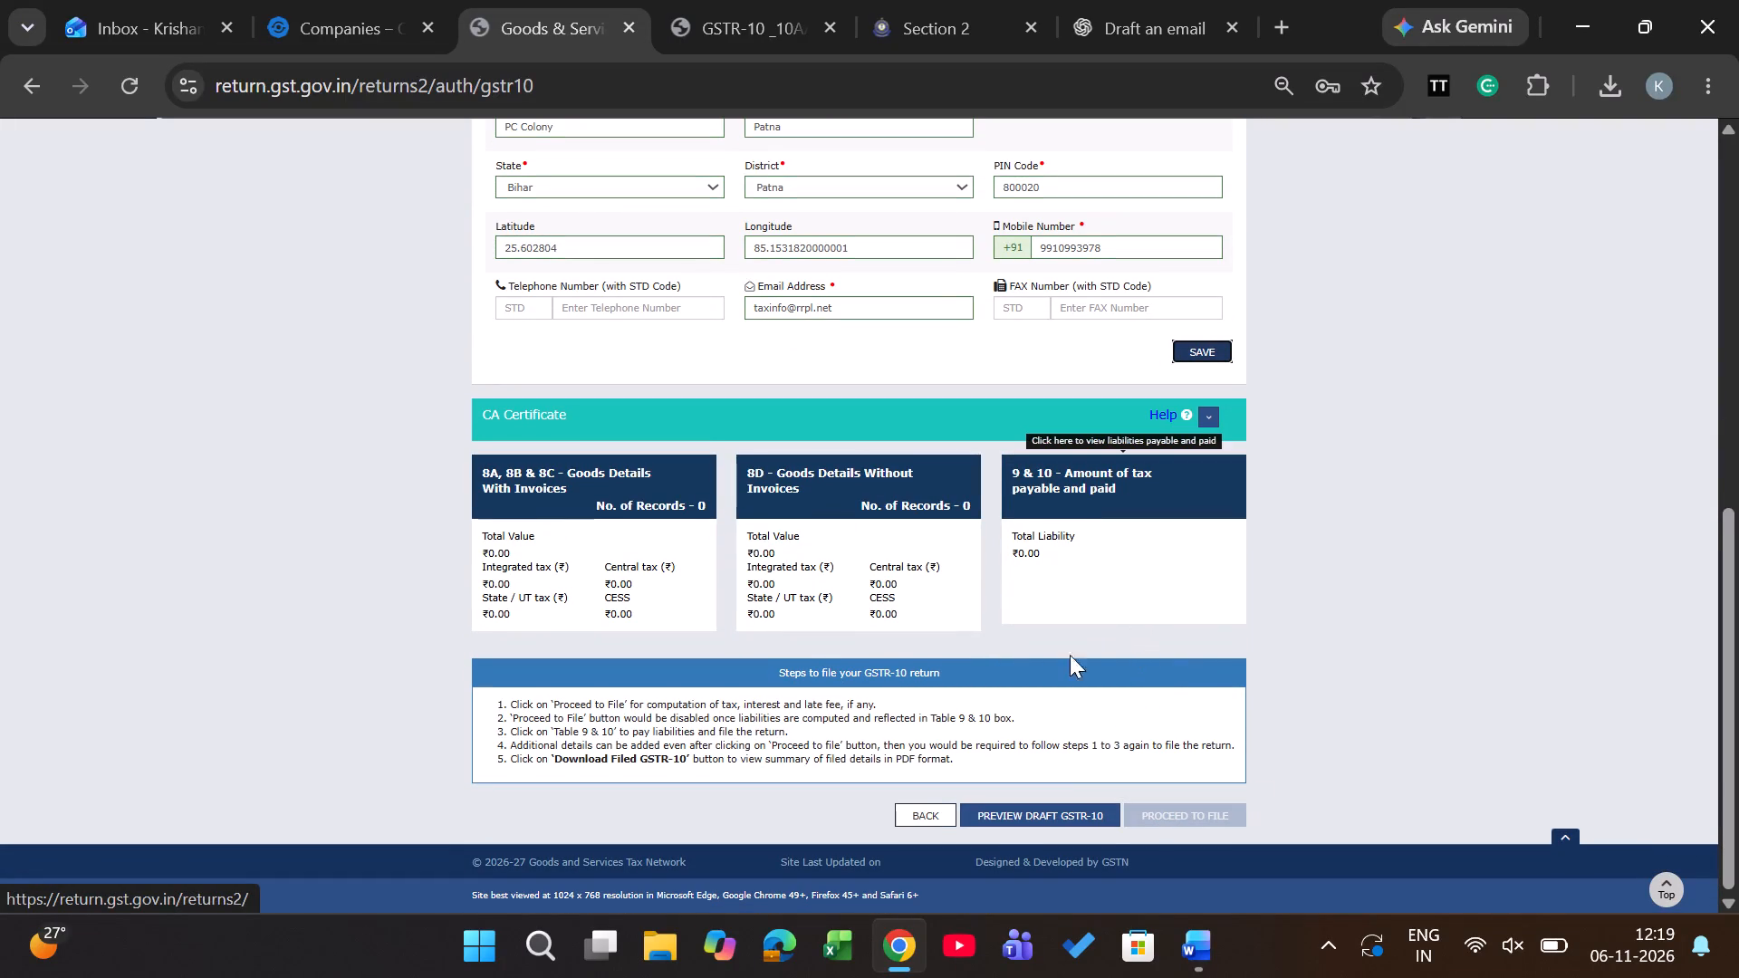
Go back to the Final Return page and reopen the GSTR-10 return for the Bihar registration.
left_click(931, 807)
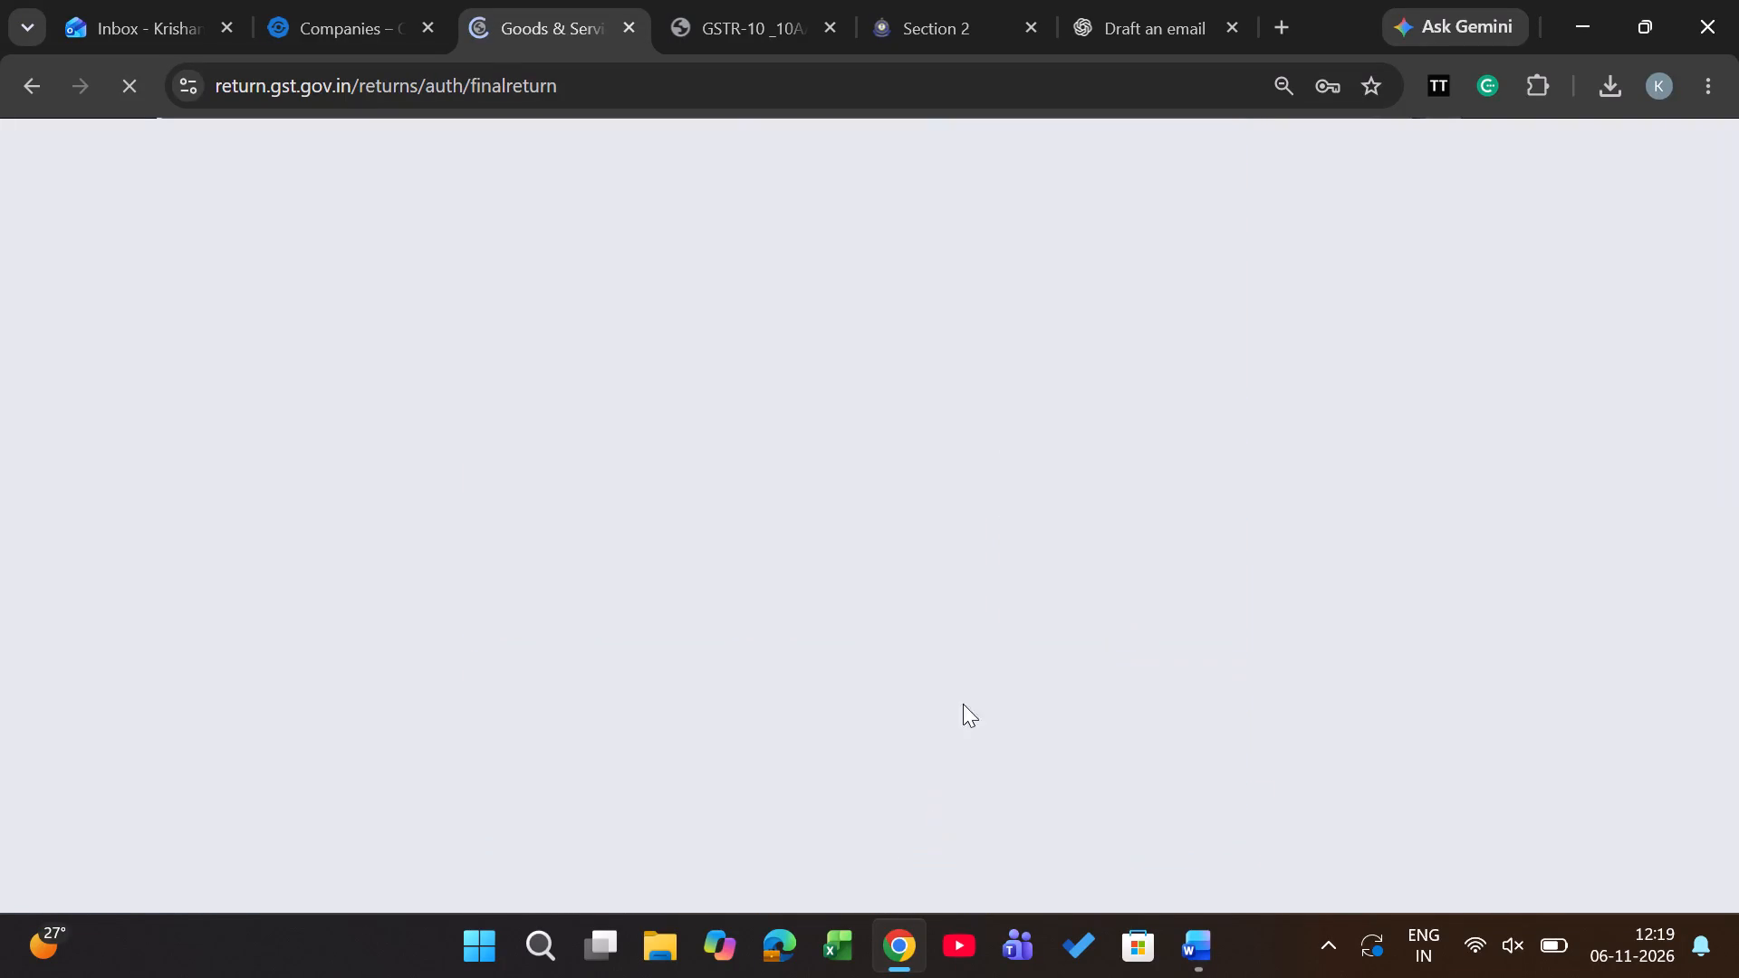
scroll(1027, 636, "down", 2)
scroll(1027, 636, "up", 1)
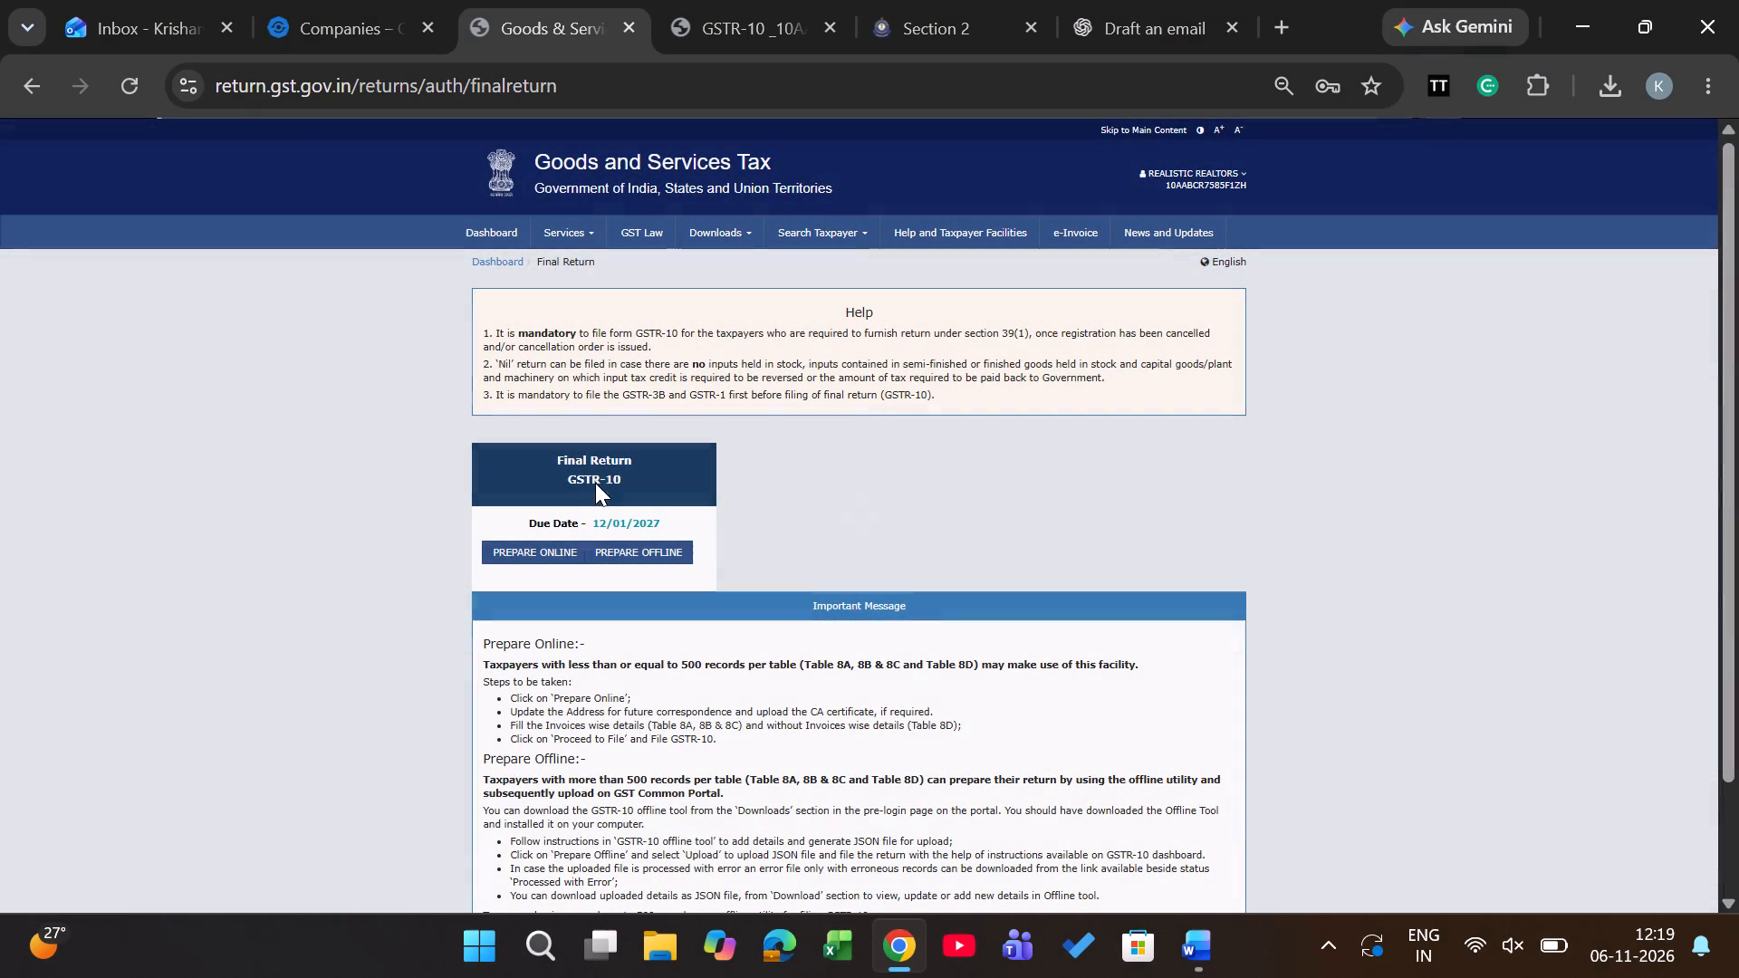
left_click(595, 483)
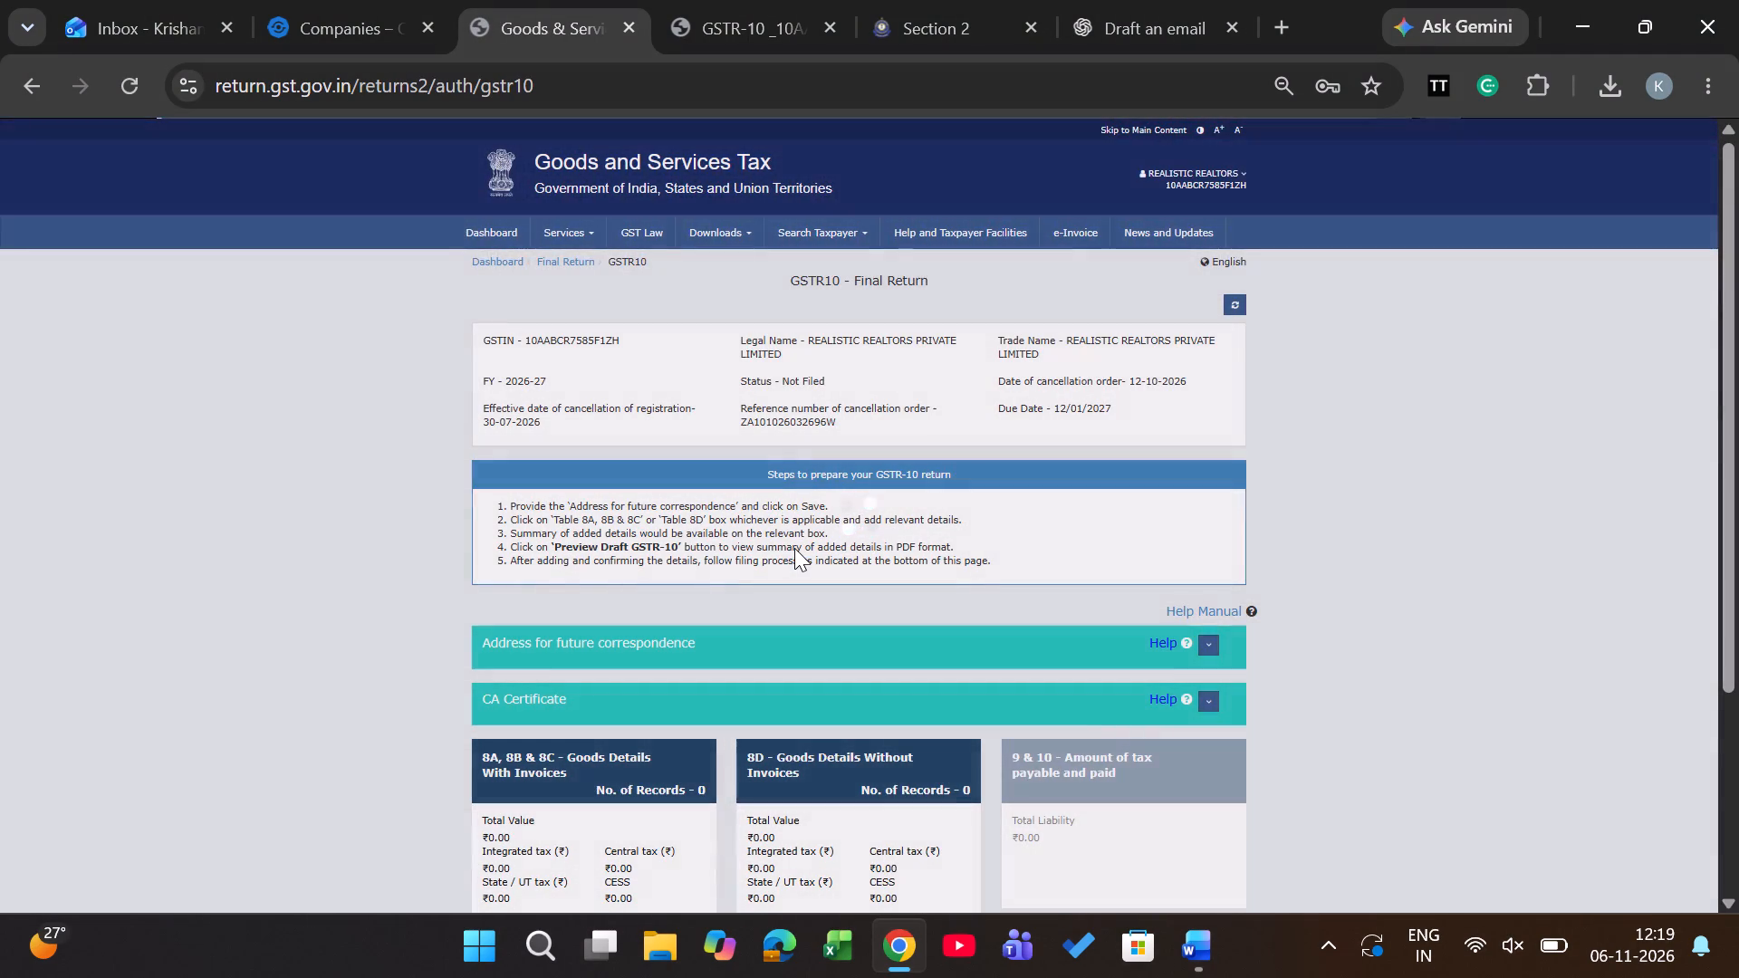
Submit the Proceed to File request for the Bihar GSTR-10 again and refresh its filing status.
scroll(794, 548, "down", 2)
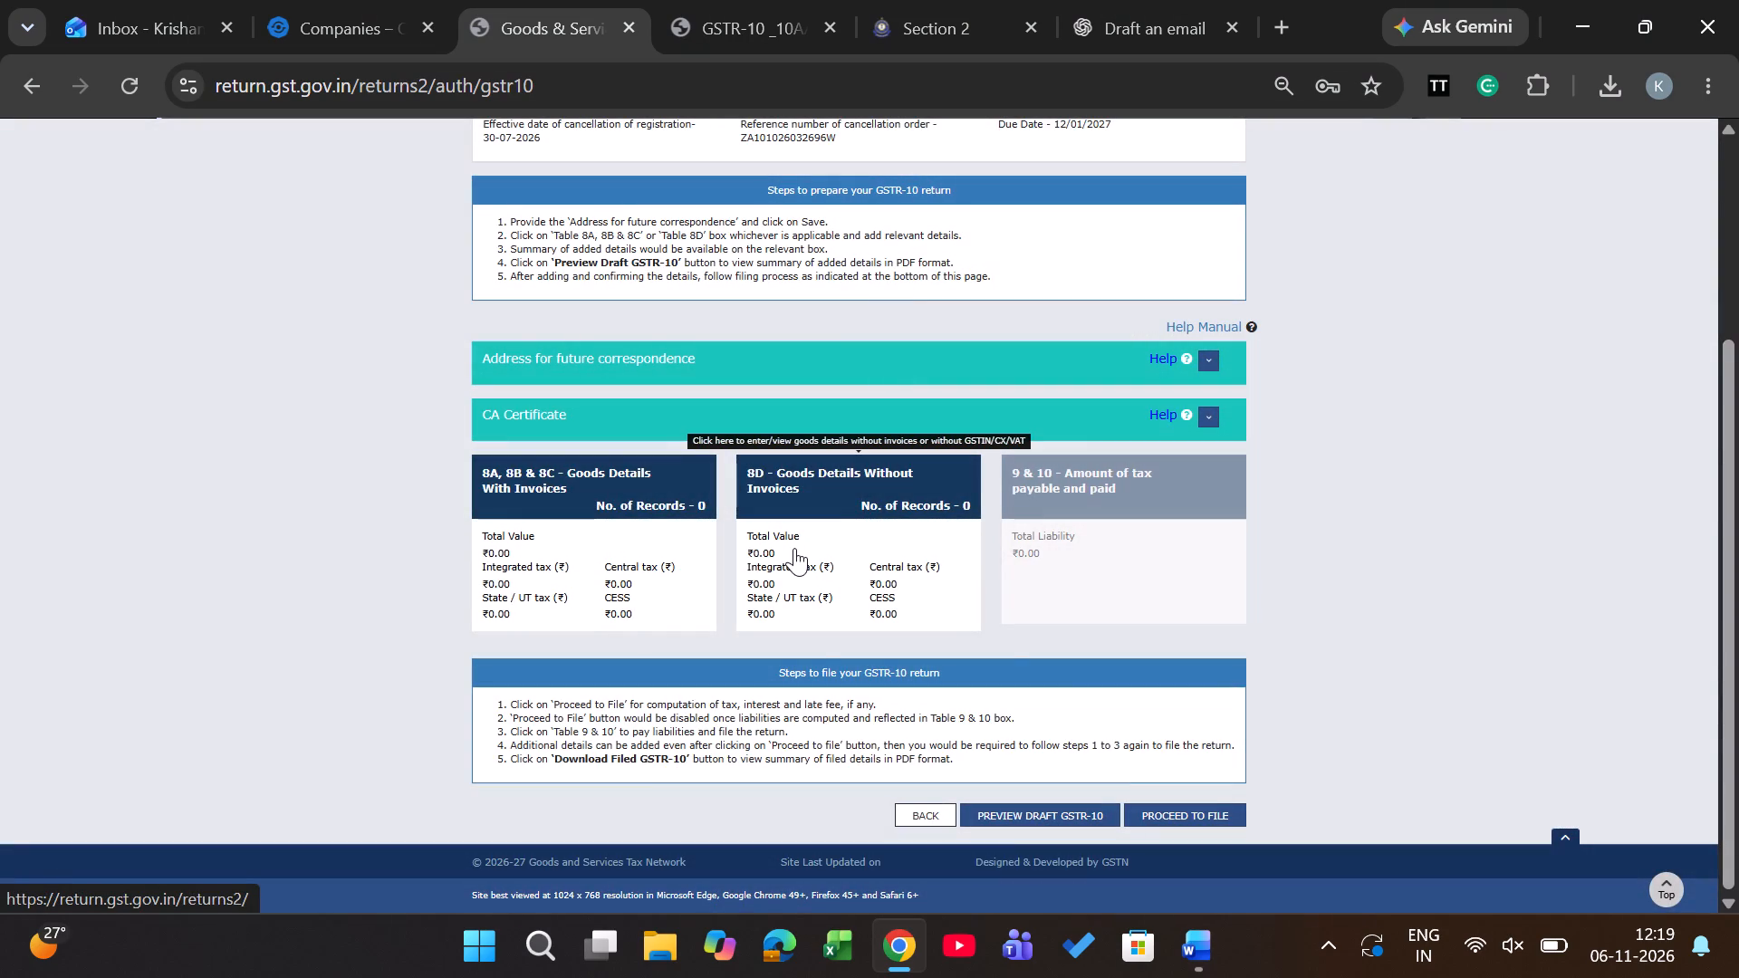
left_click(1191, 803)
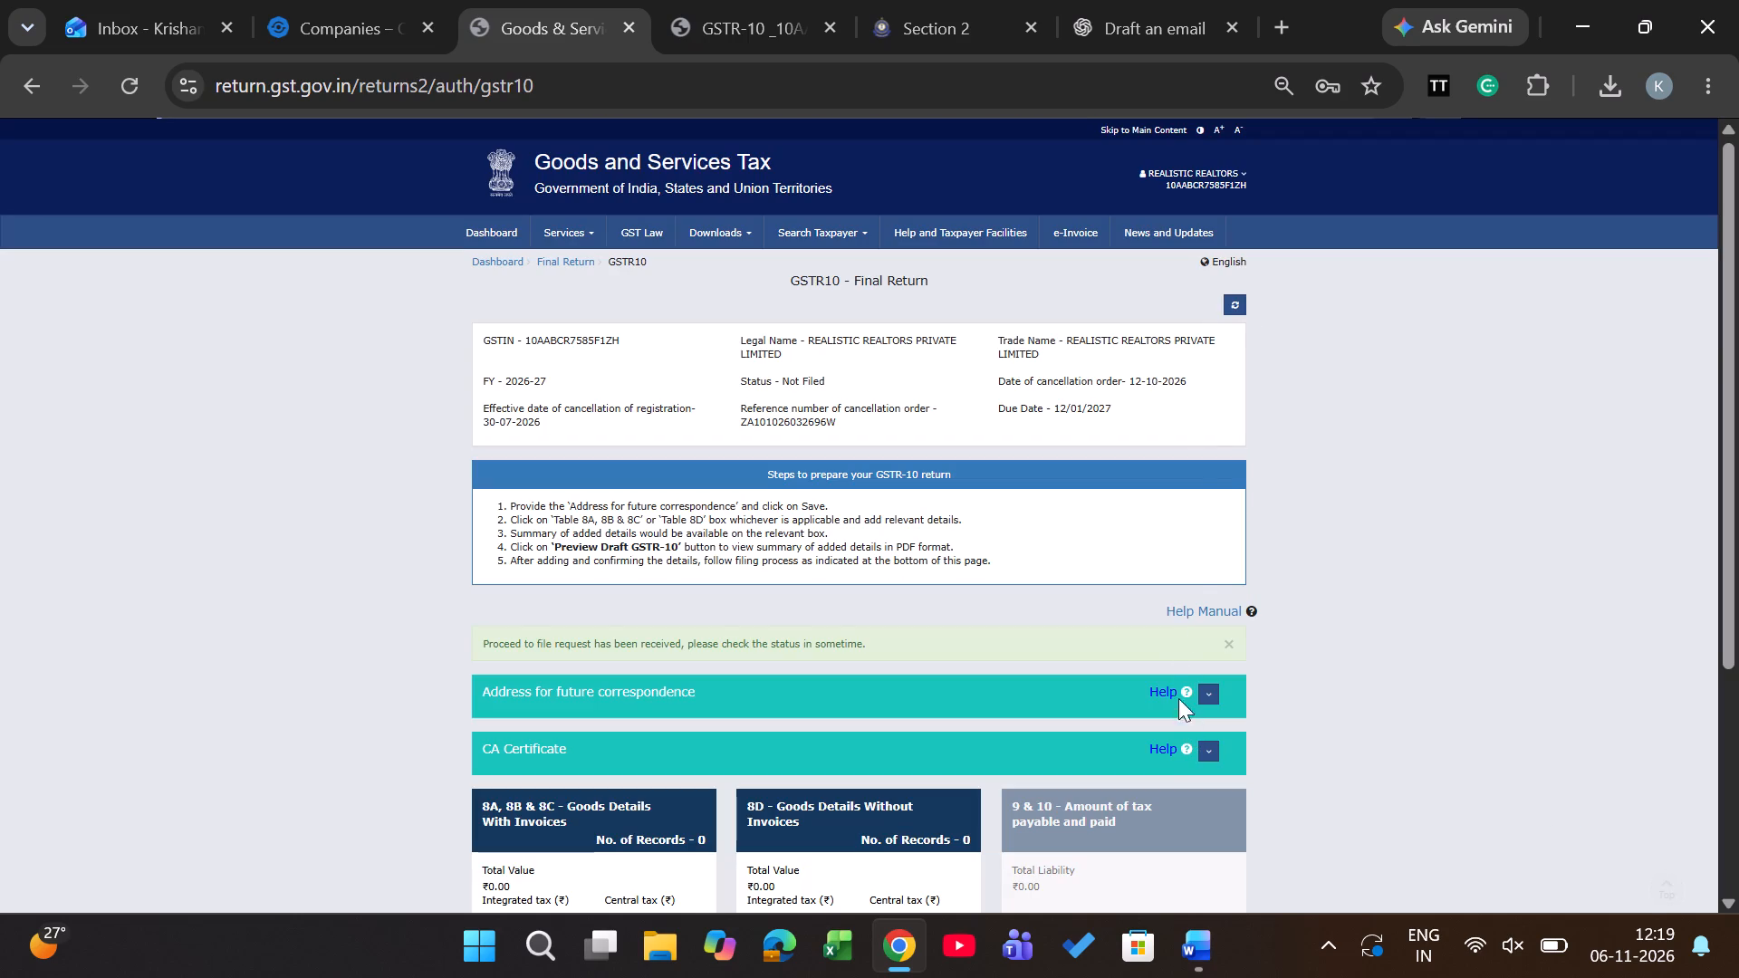
left_click(1225, 302)
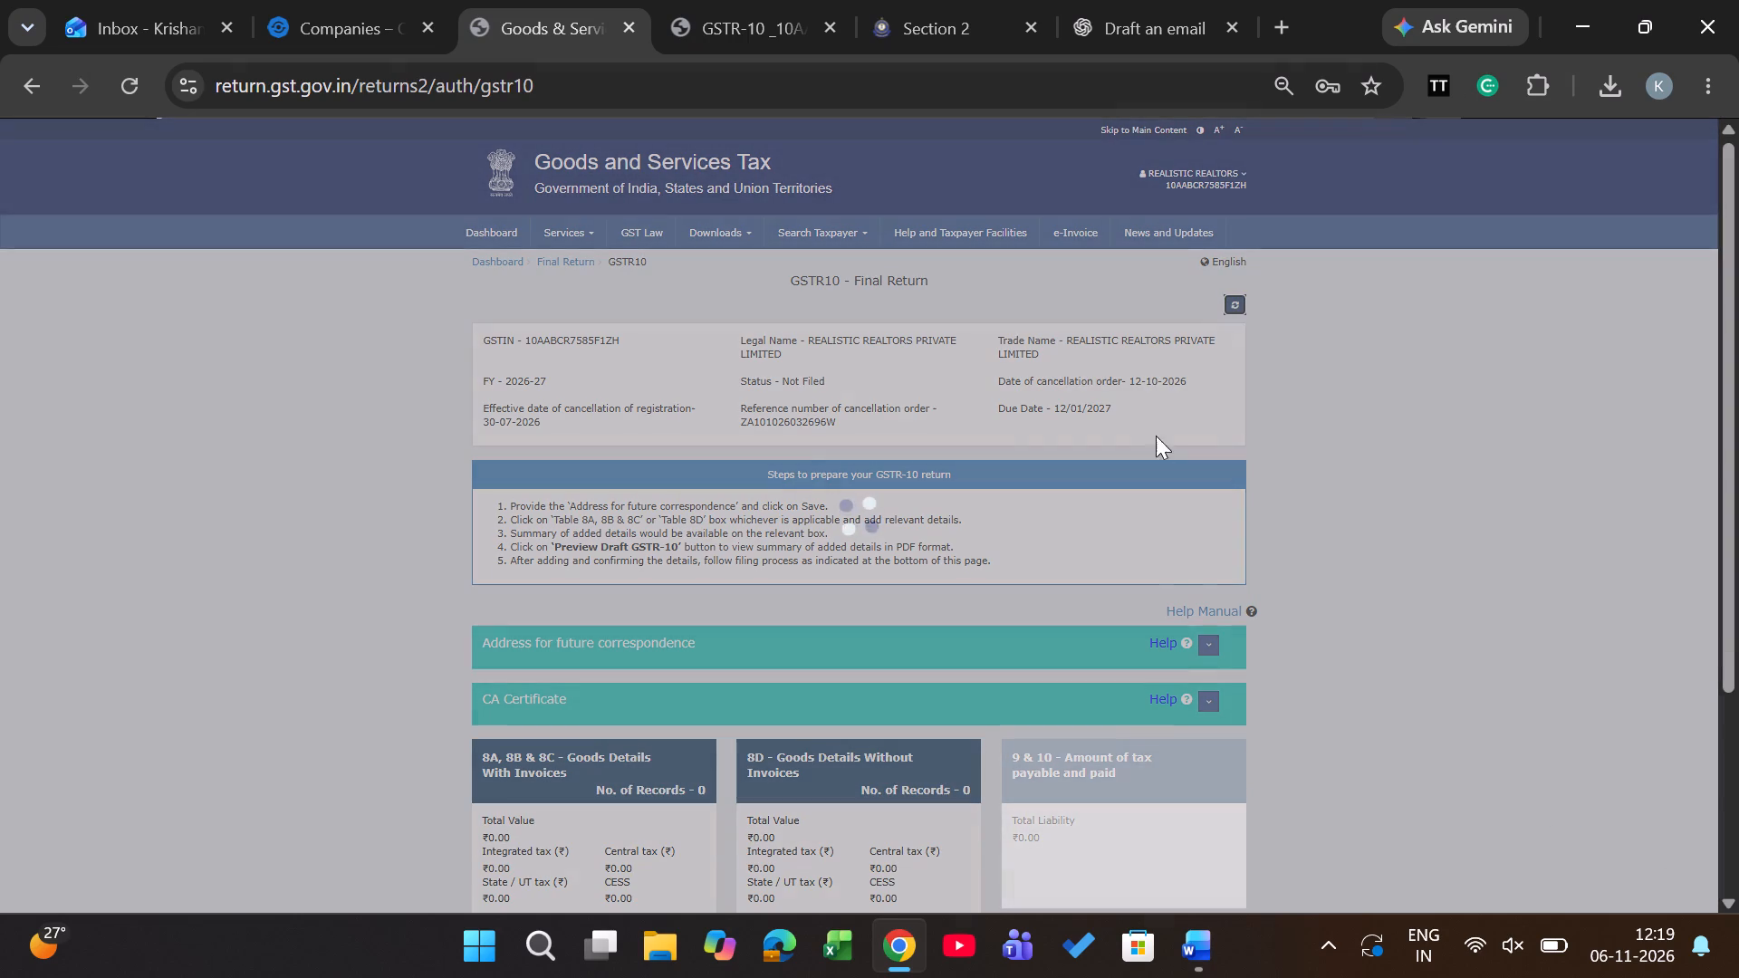
Generate the draft GSTR-10 preview for Bihar as a PDF summary.
scroll(1152, 614, "down", 6)
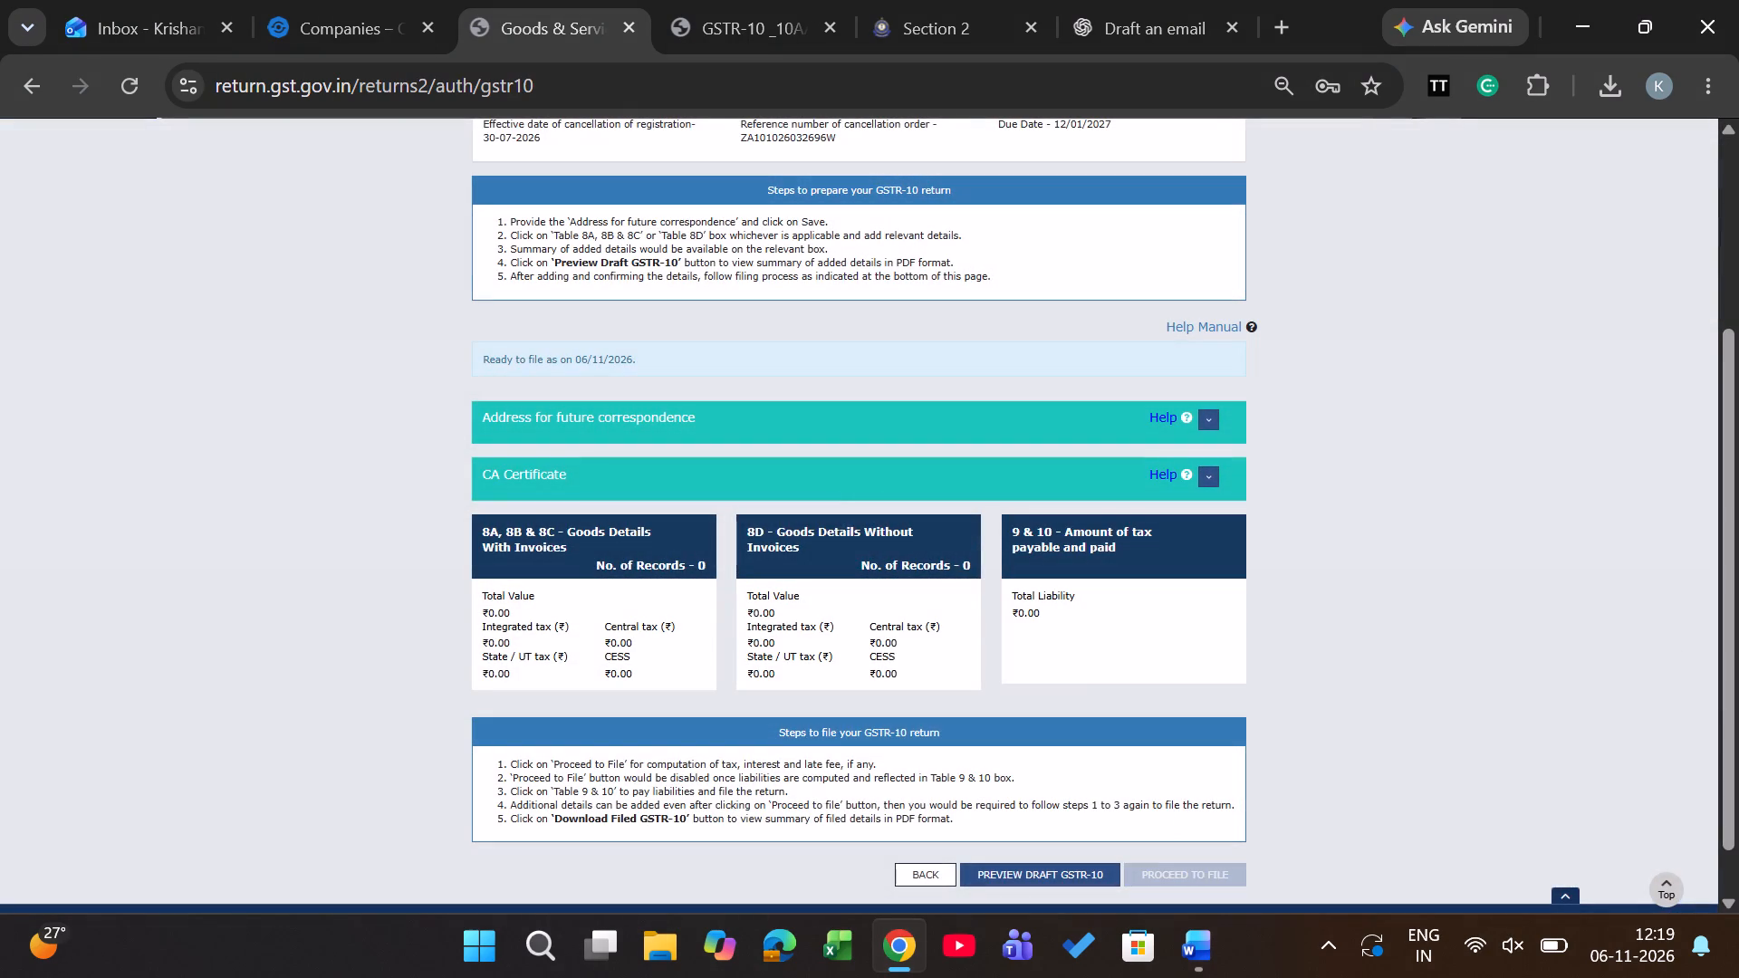
scroll(1082, 687, "up", 2)
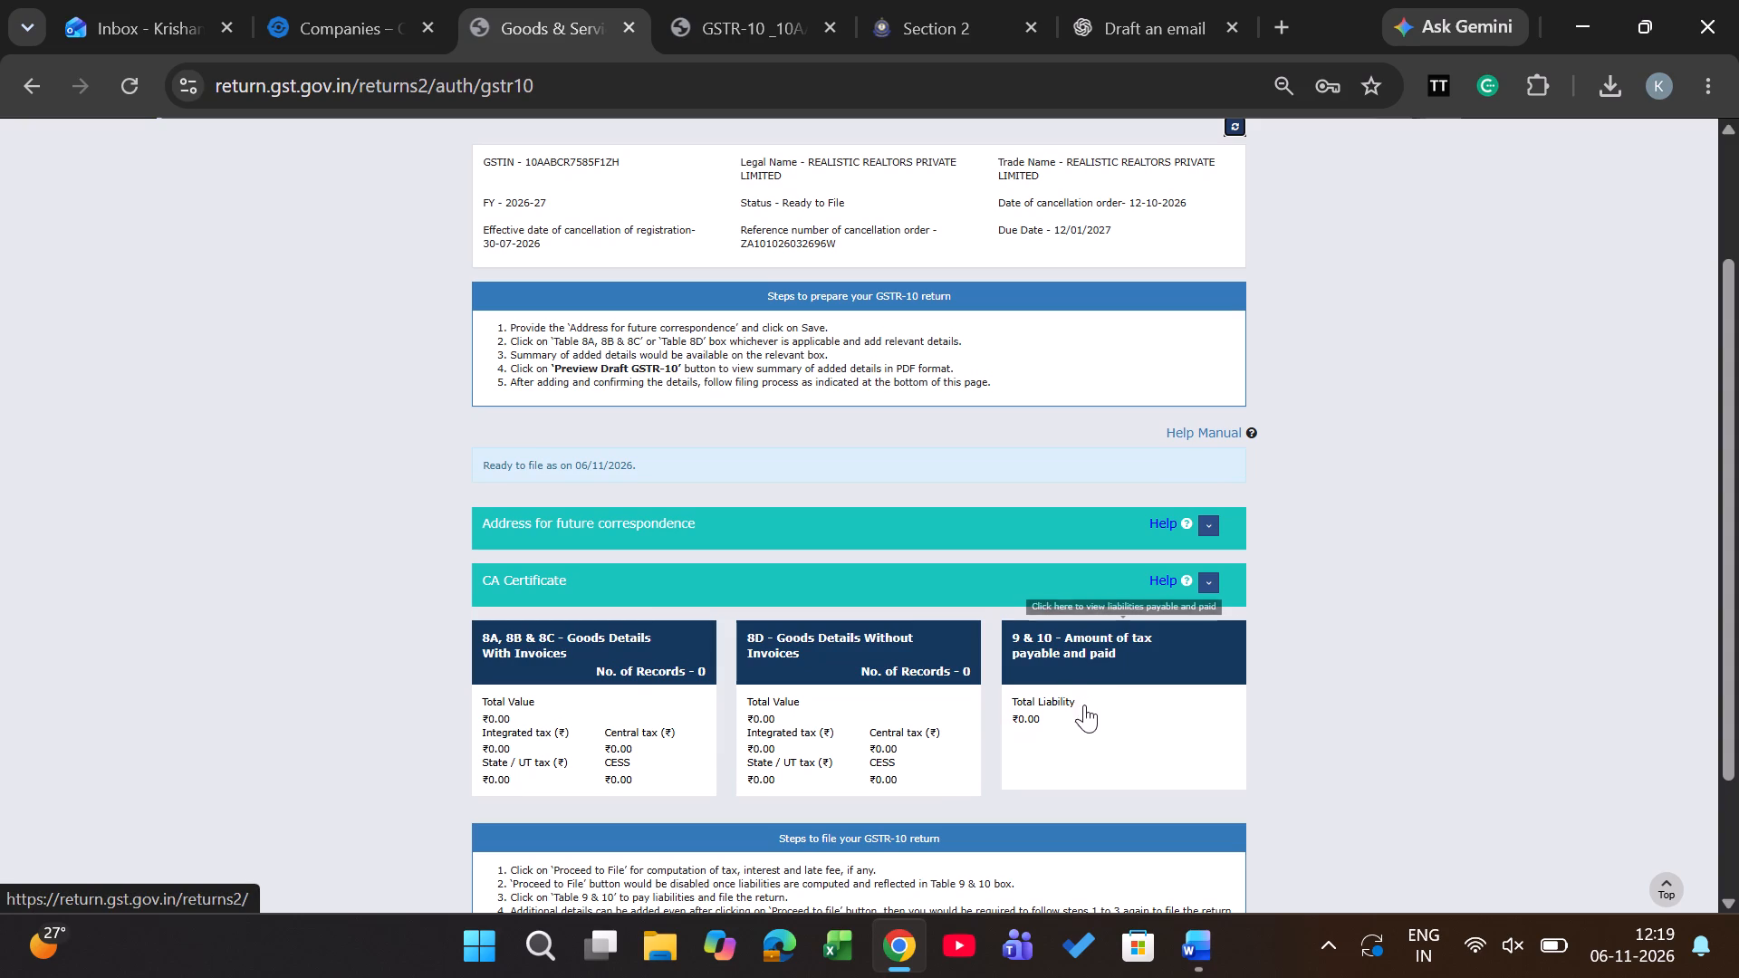
scroll(1051, 724, "down", 3)
left_click(1020, 810)
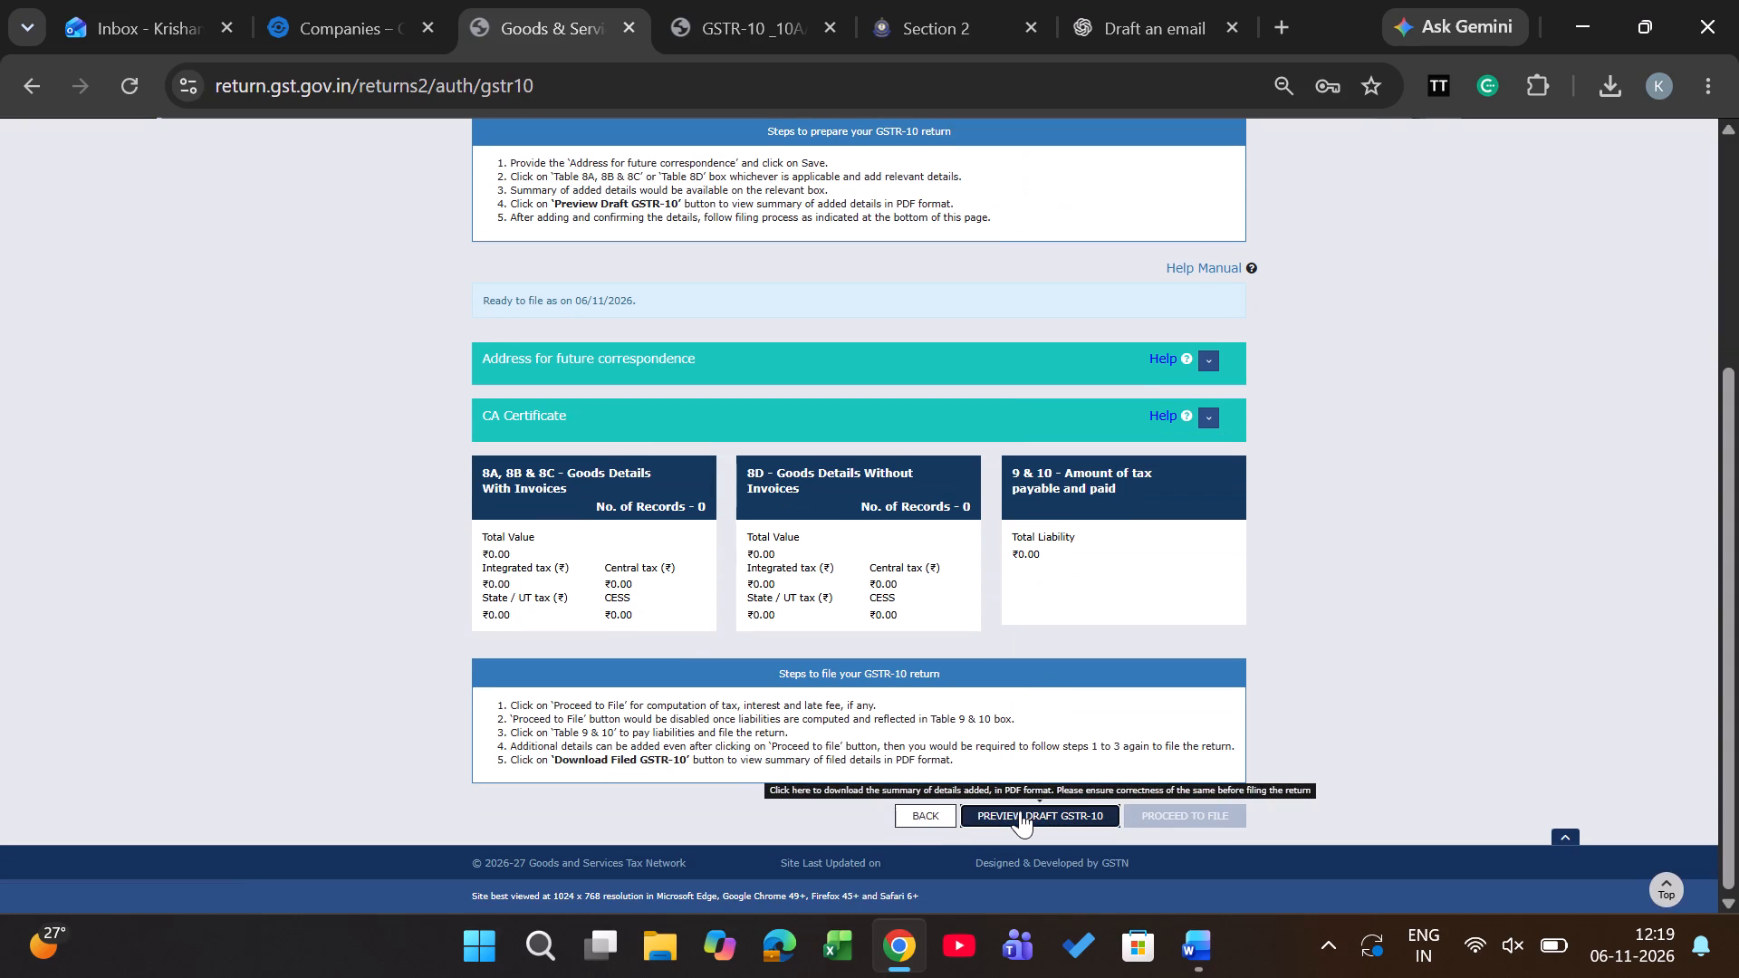
left_click(1390, 536)
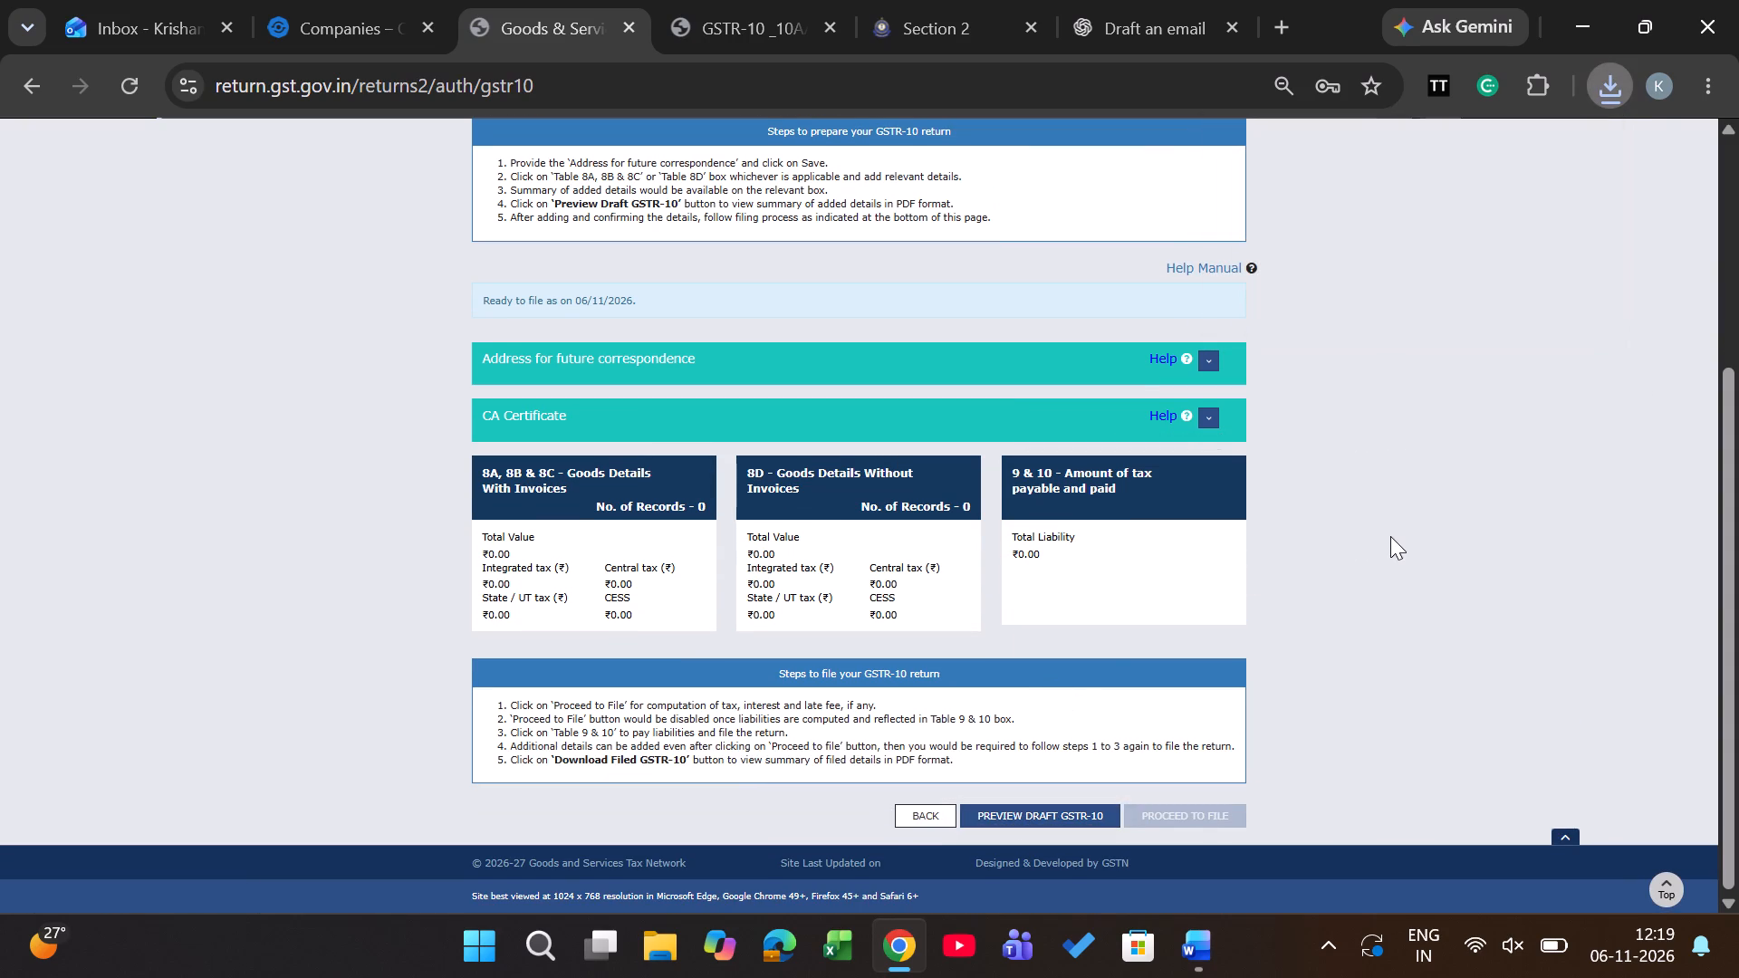
Open 9 & 10 - Amount of tax payable and paid, review the payable columns and affirm the declaration.
left_click(1163, 547)
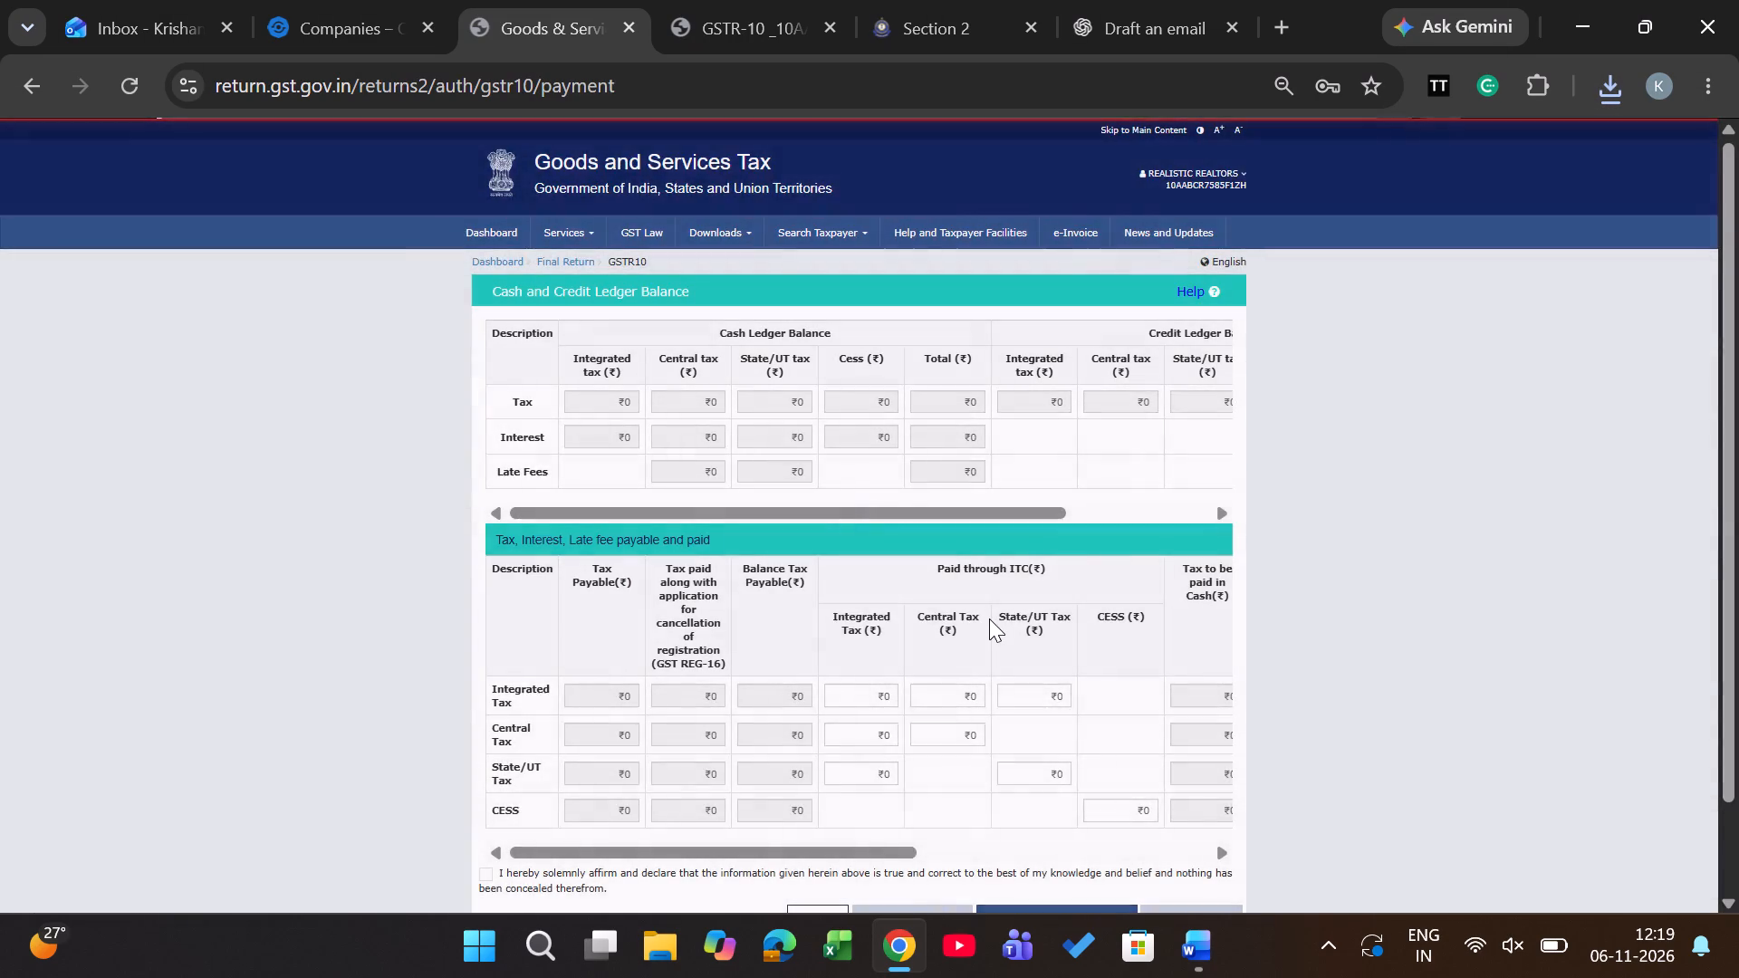
scroll(989, 618, "down", 3)
scroll(1071, 602, "left", 10)
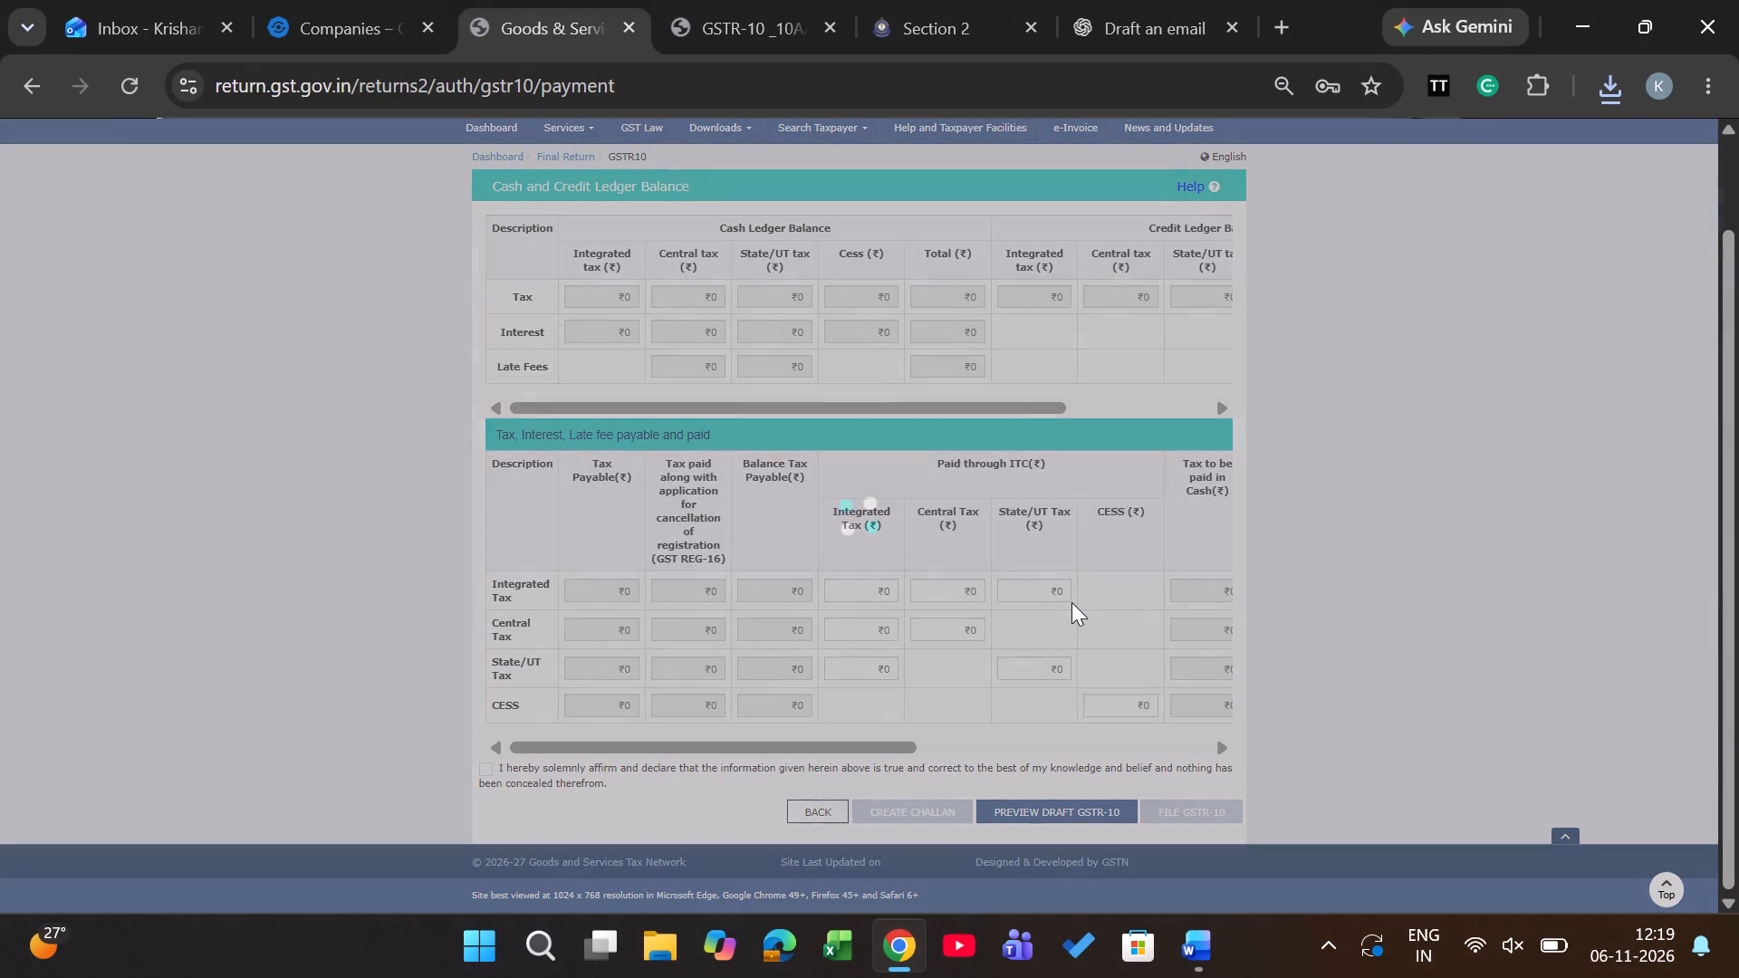
scroll(1071, 602, "left", 8)
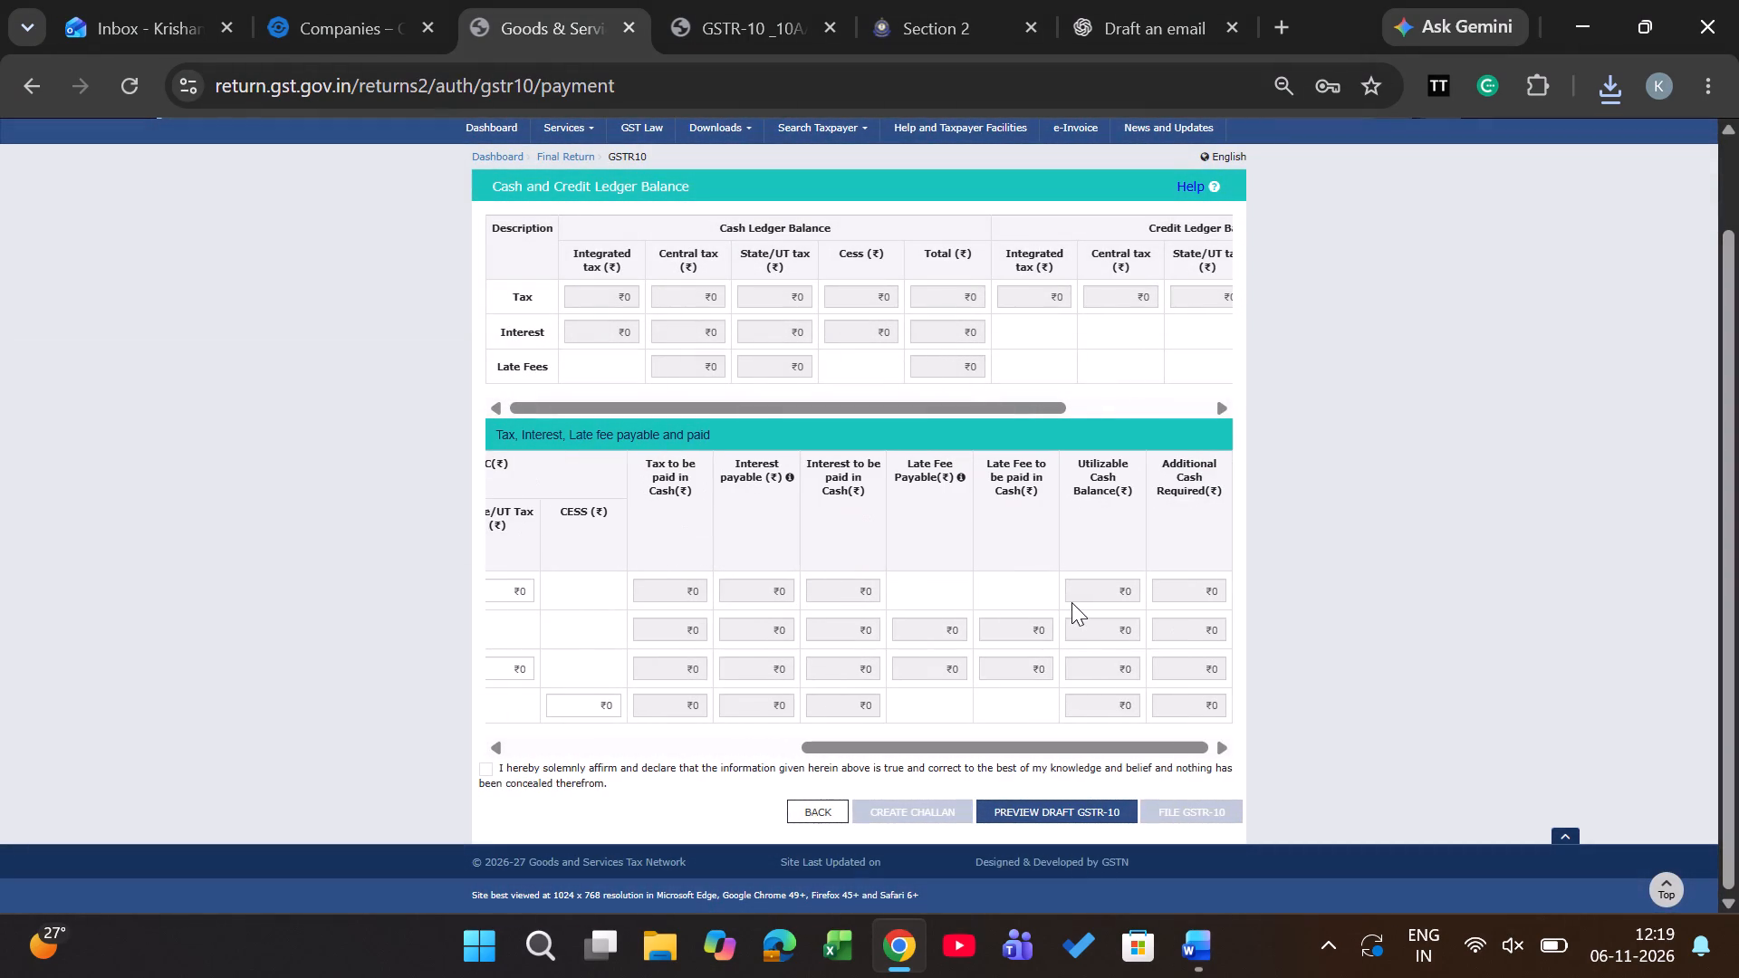
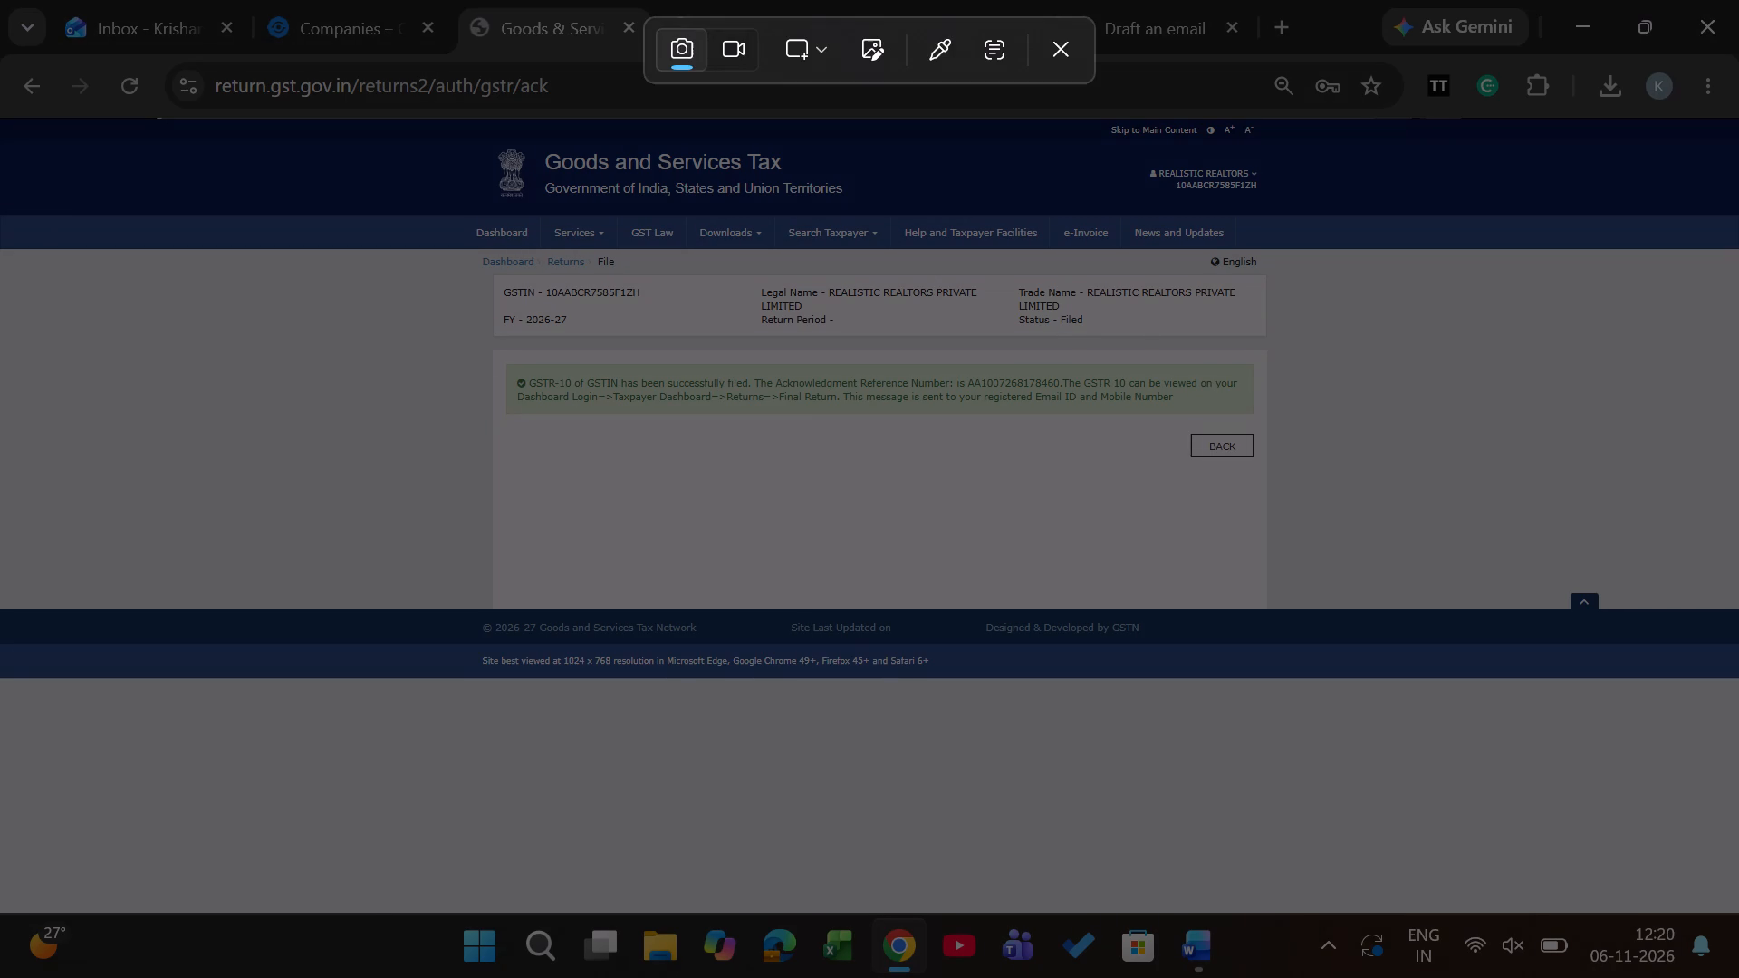
Capture a screenshot of the GSTR-10 filing acknowledgement page for the Bihar registration, from the portal header to the footer.
left_click_drag(456, 124, 1417, 690)
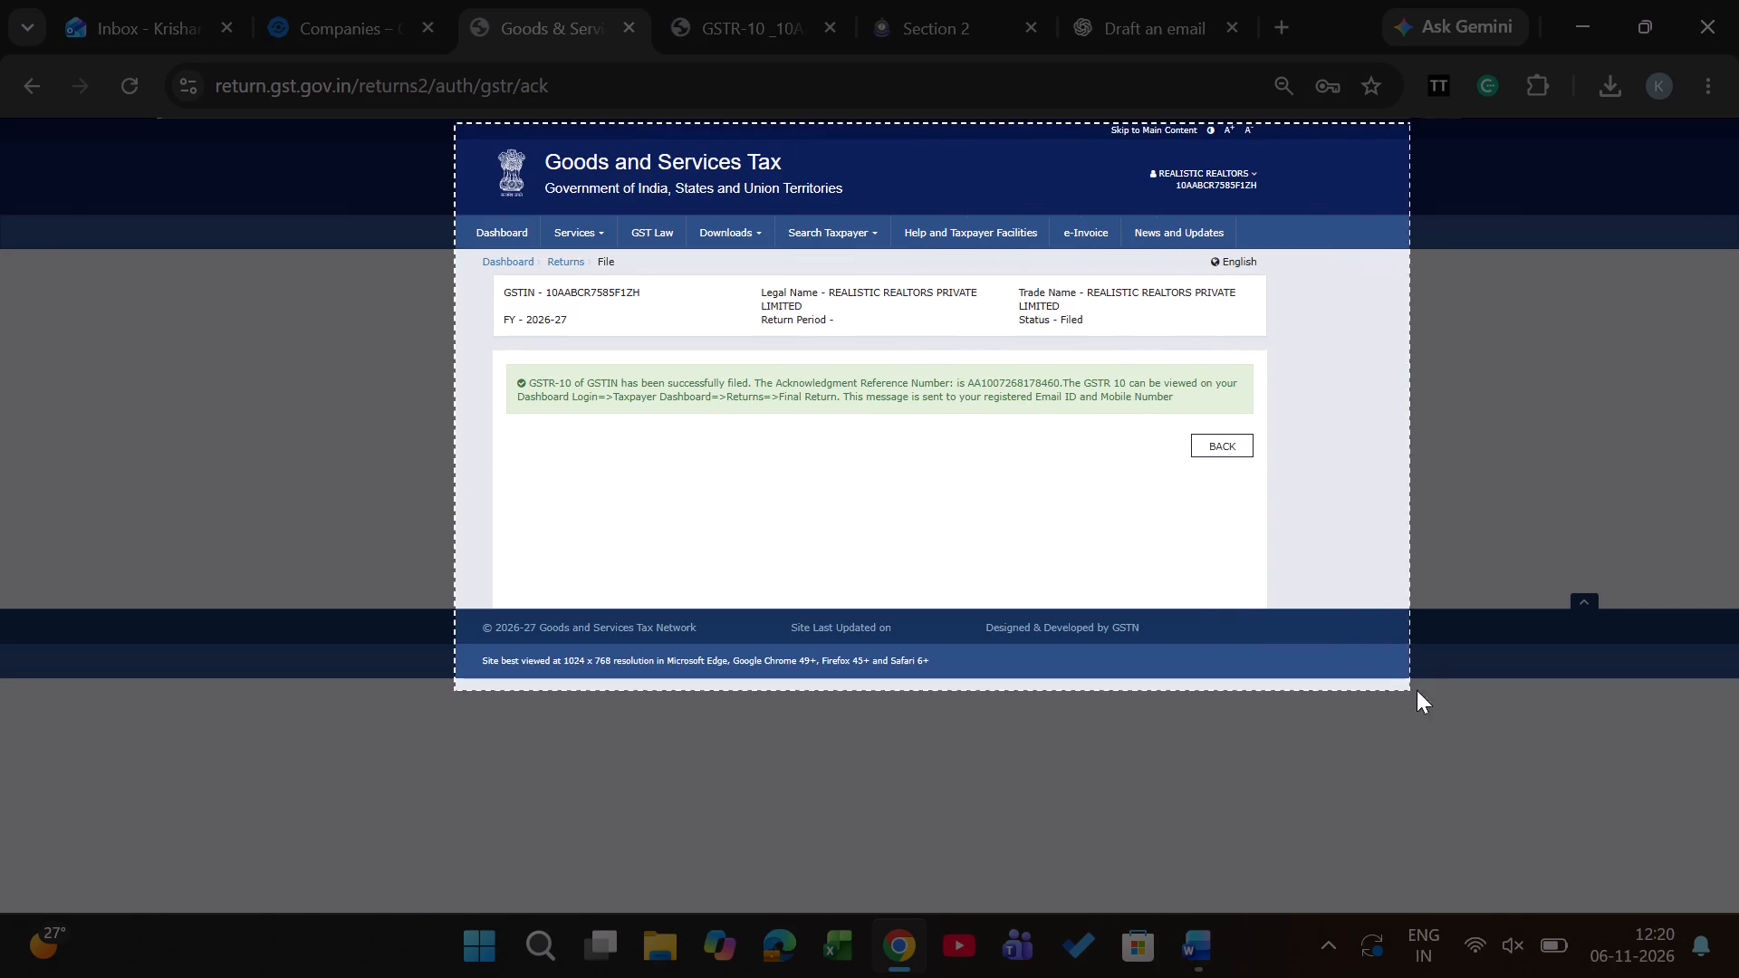
left_click_drag(1417, 690, 1456, 688)
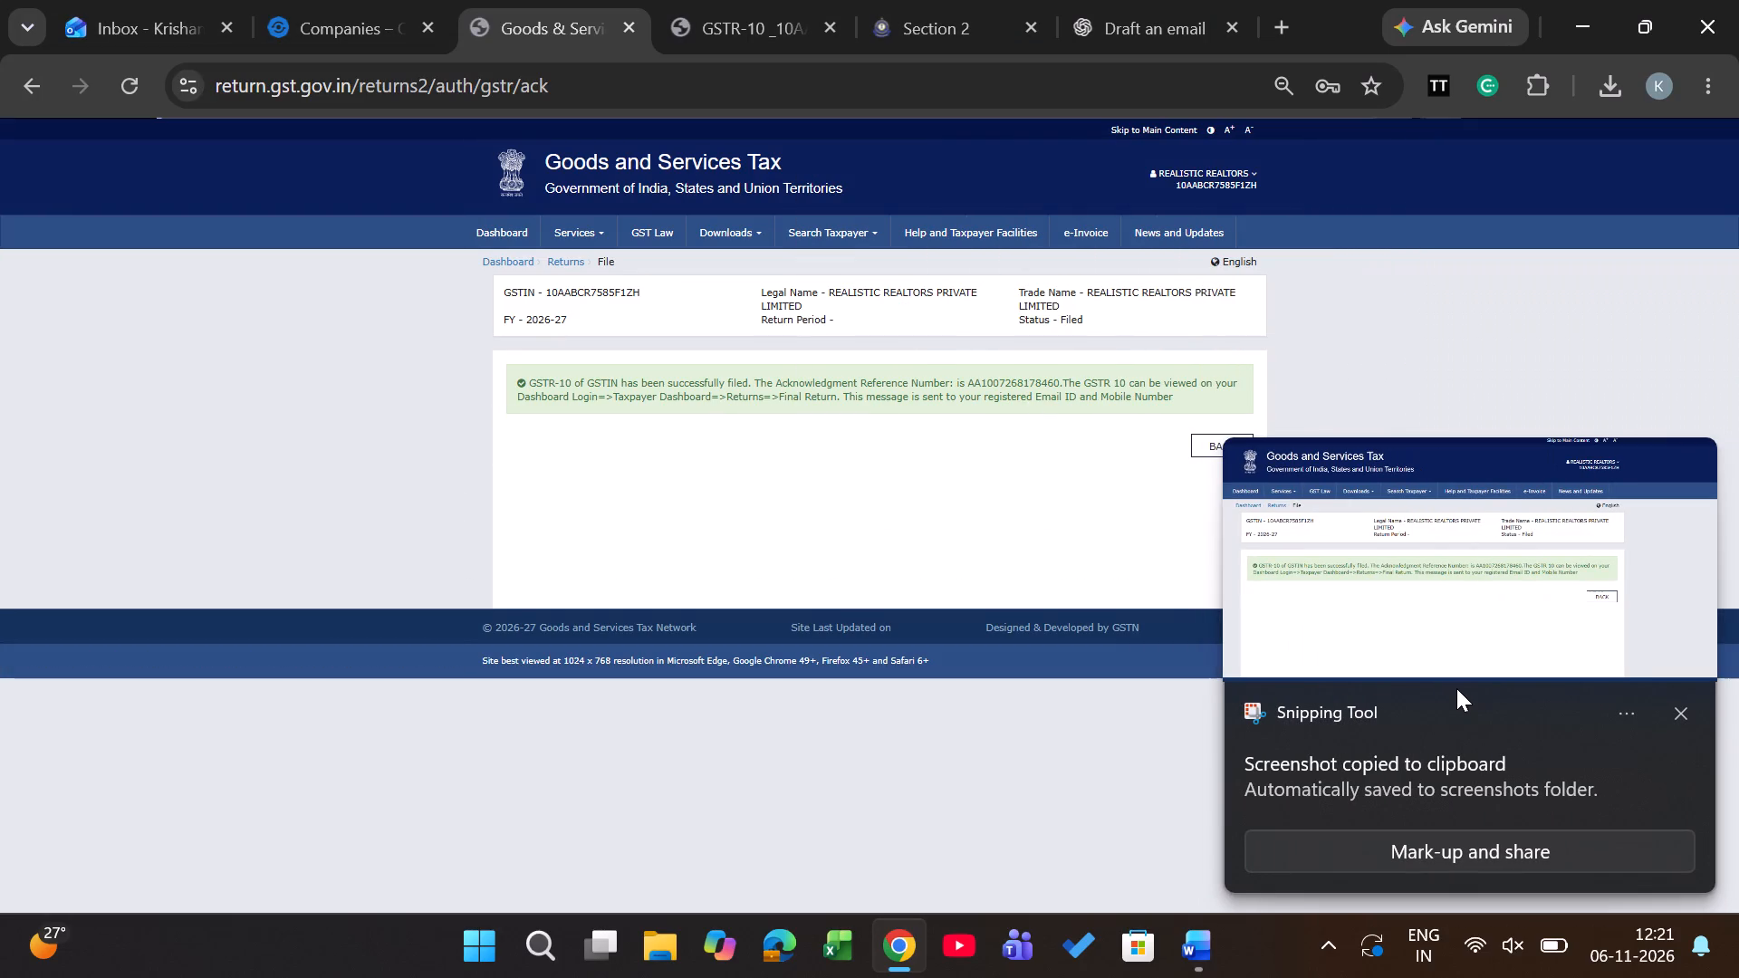
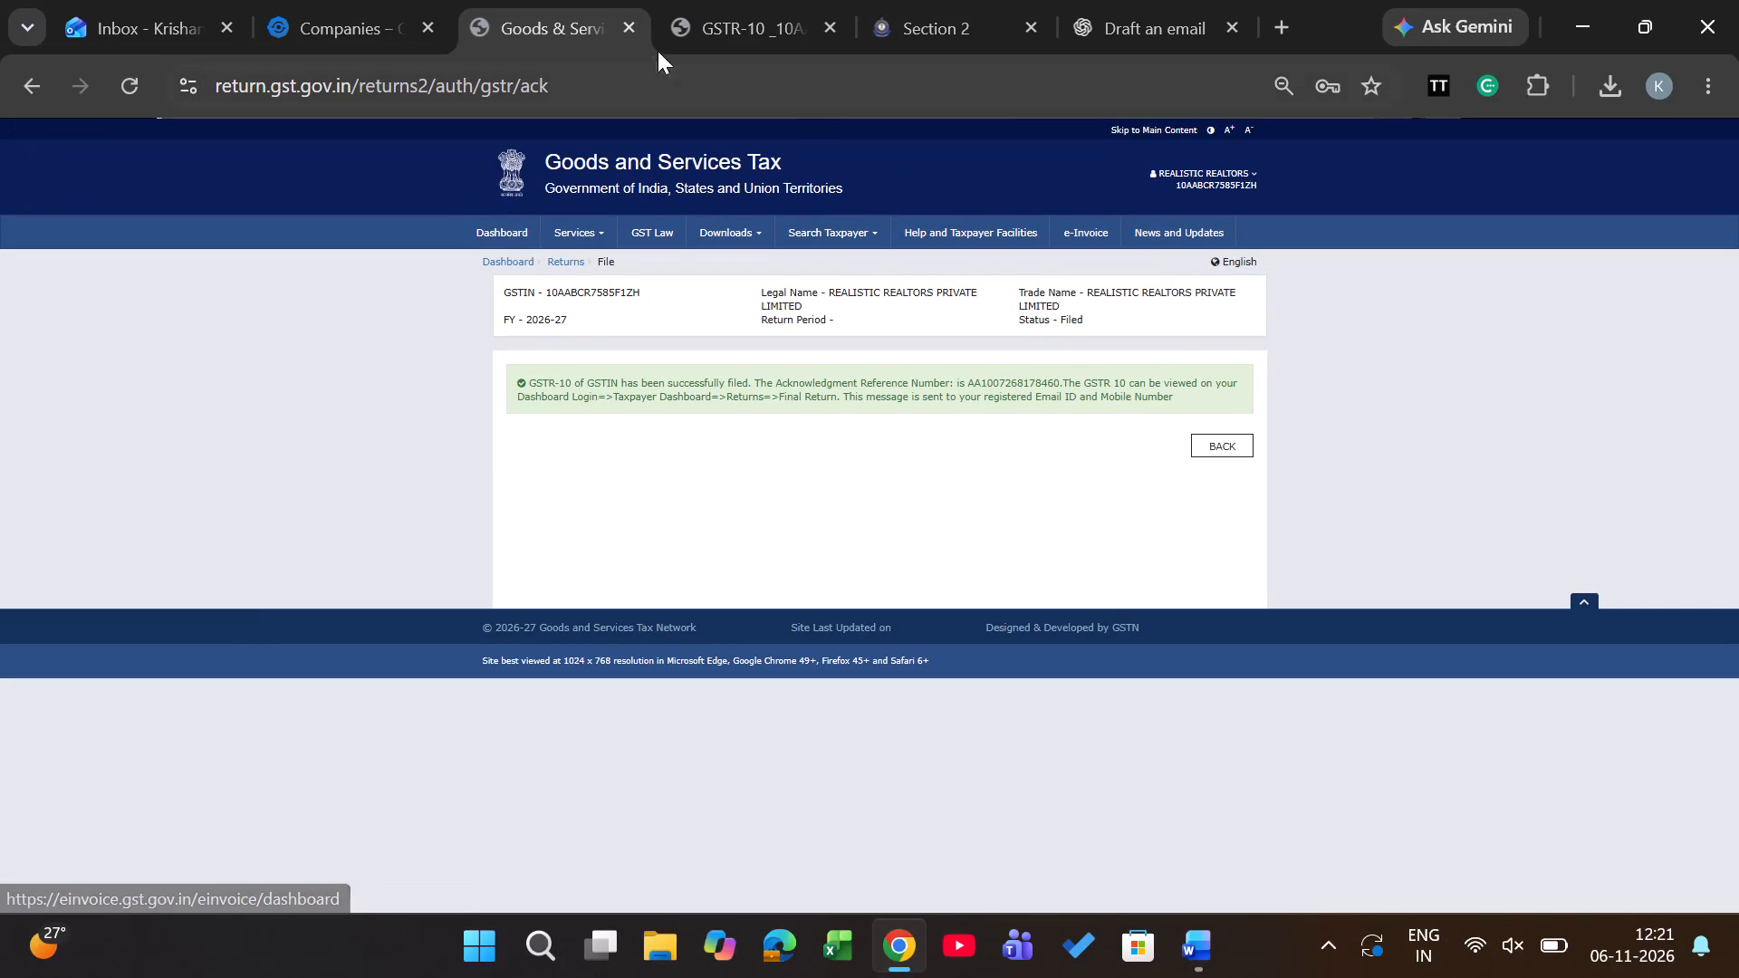
Close the Bihar GSTR-10 acknowledgement page and the open GSTR-10 document beside it.
left_click(635, 30)
left_click(635, 30)
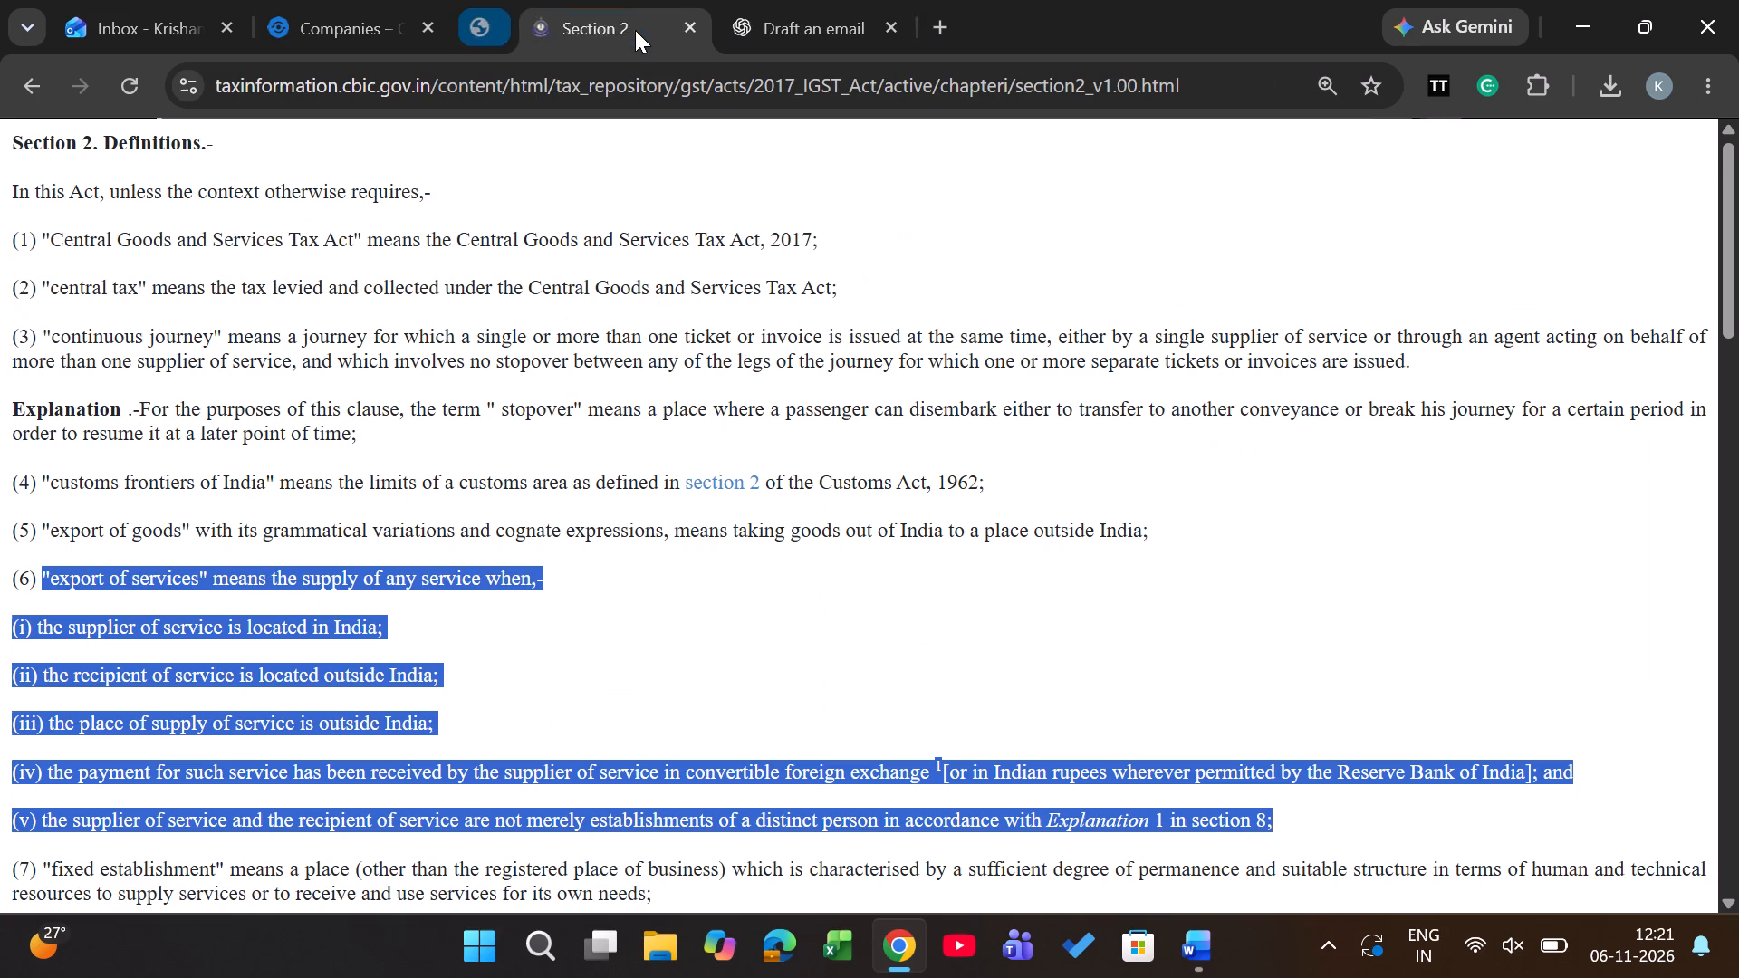
Search the Octa company list for EMR in place of the realistic filter, and clear the search term.
left_click(319, 0)
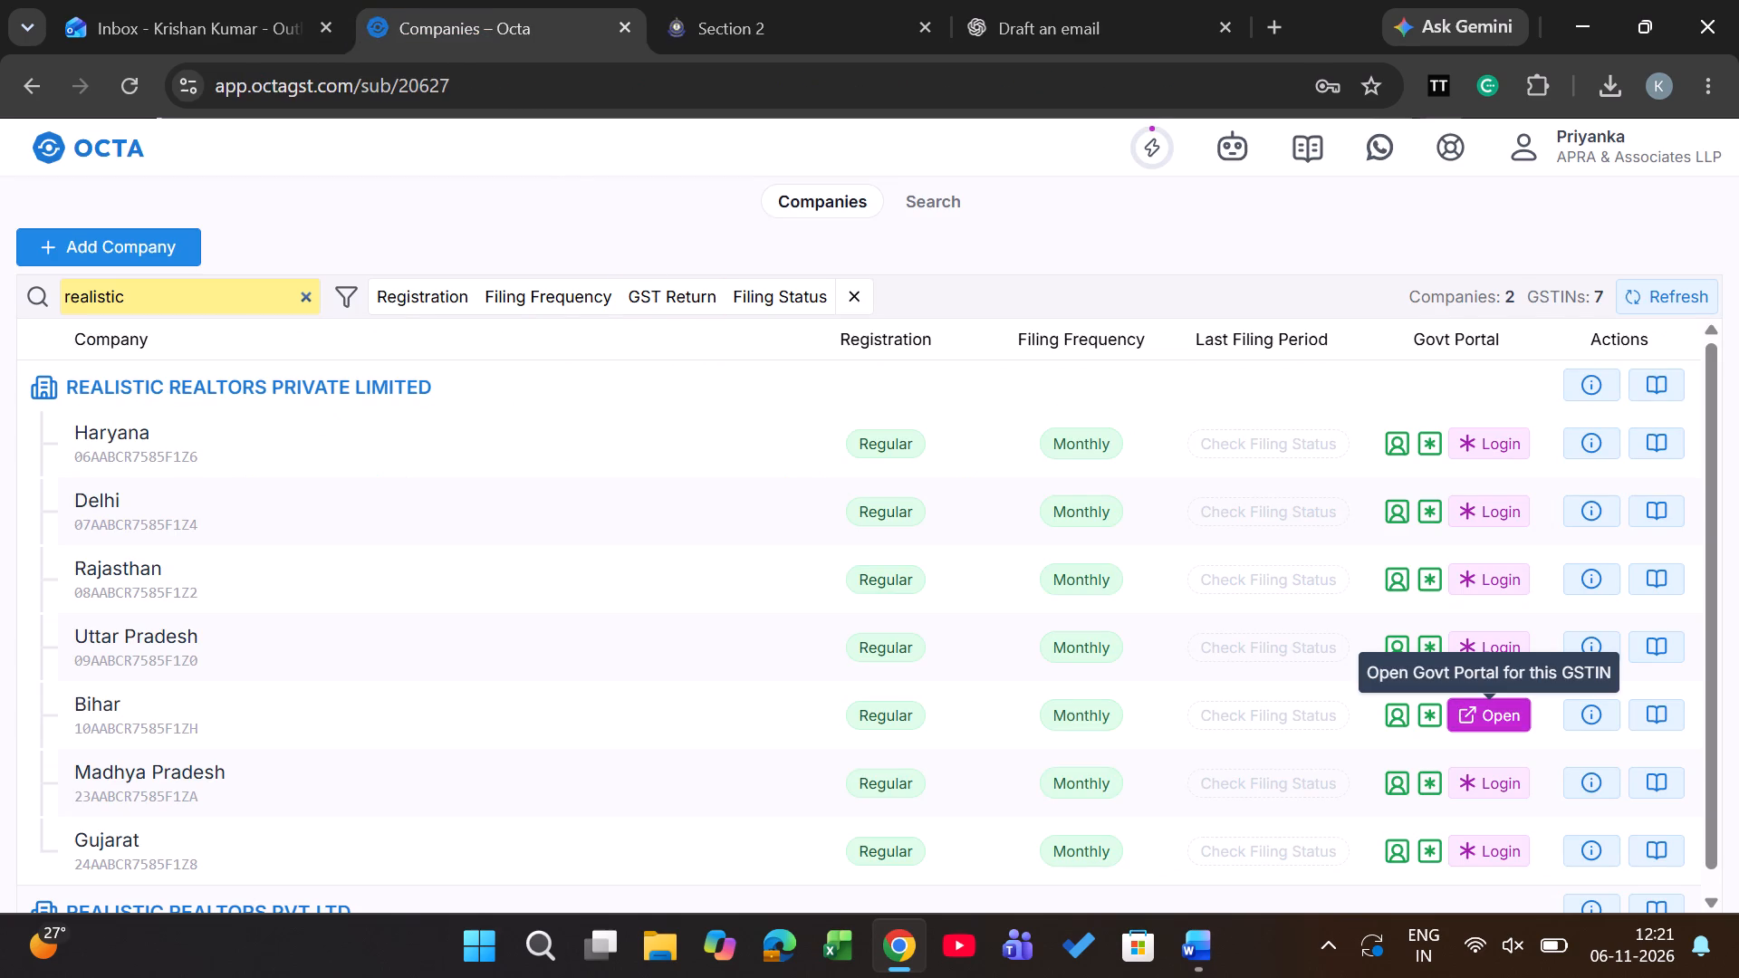
left_click(213, 294)
left_click_drag(181, 292, 110, 294)
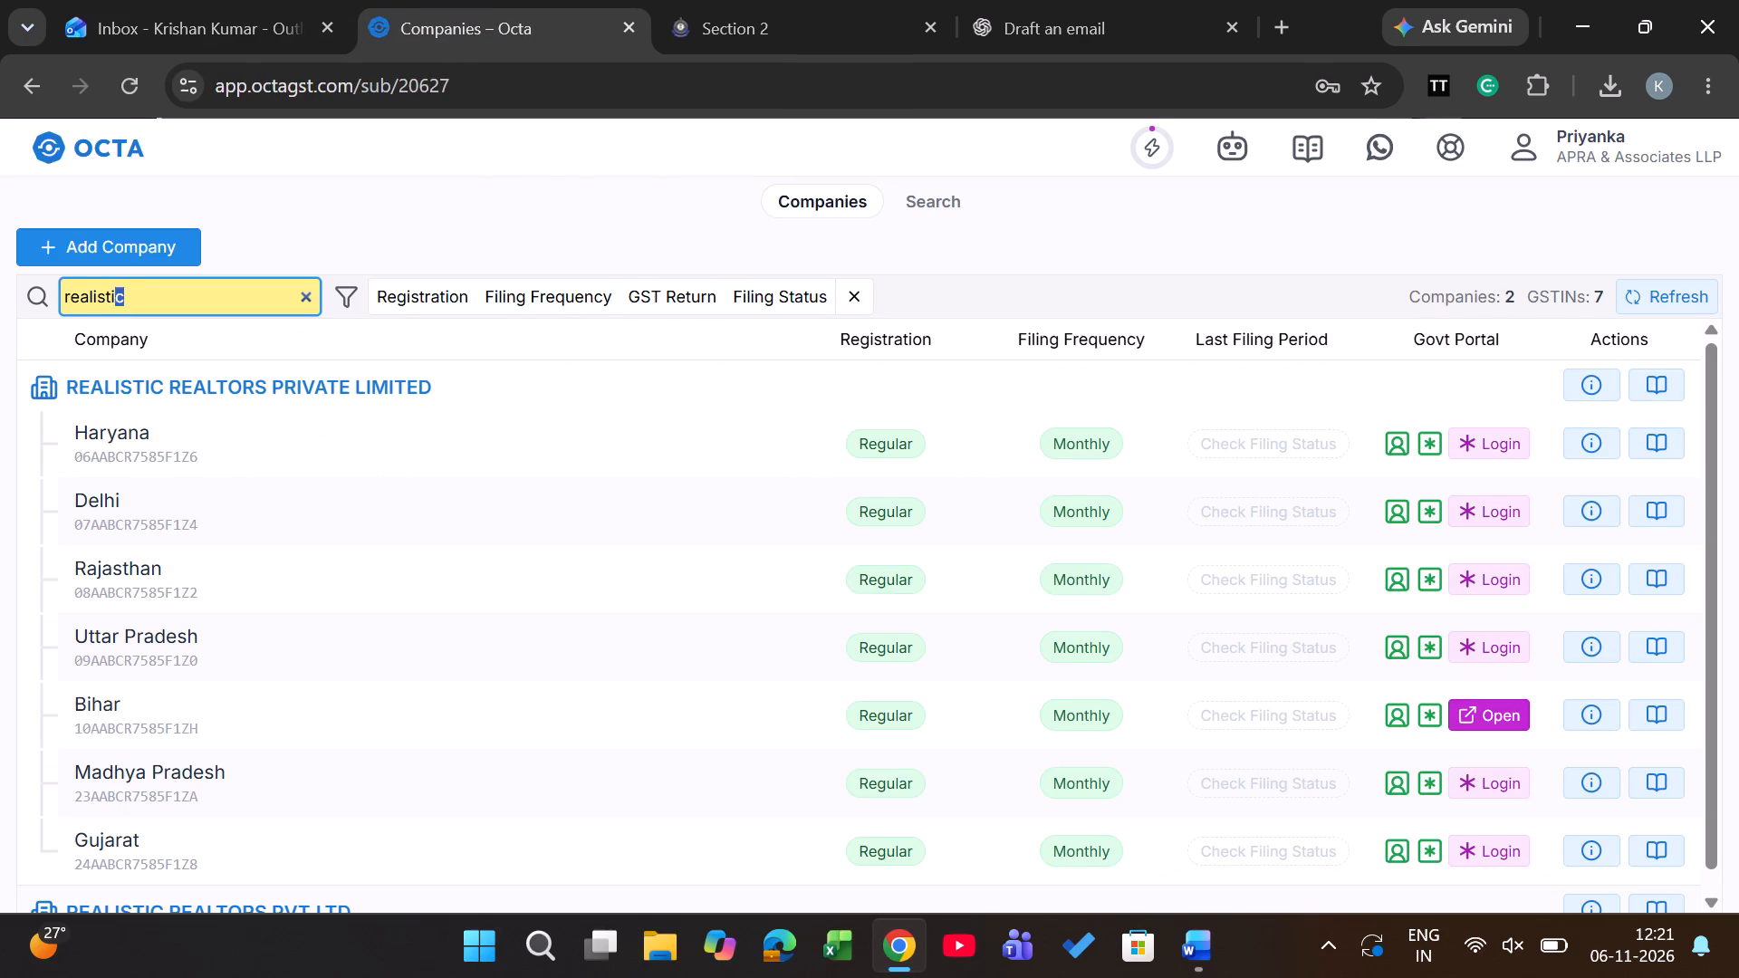
left_click_drag(110, 294, 46, 293)
key("BackSpace")
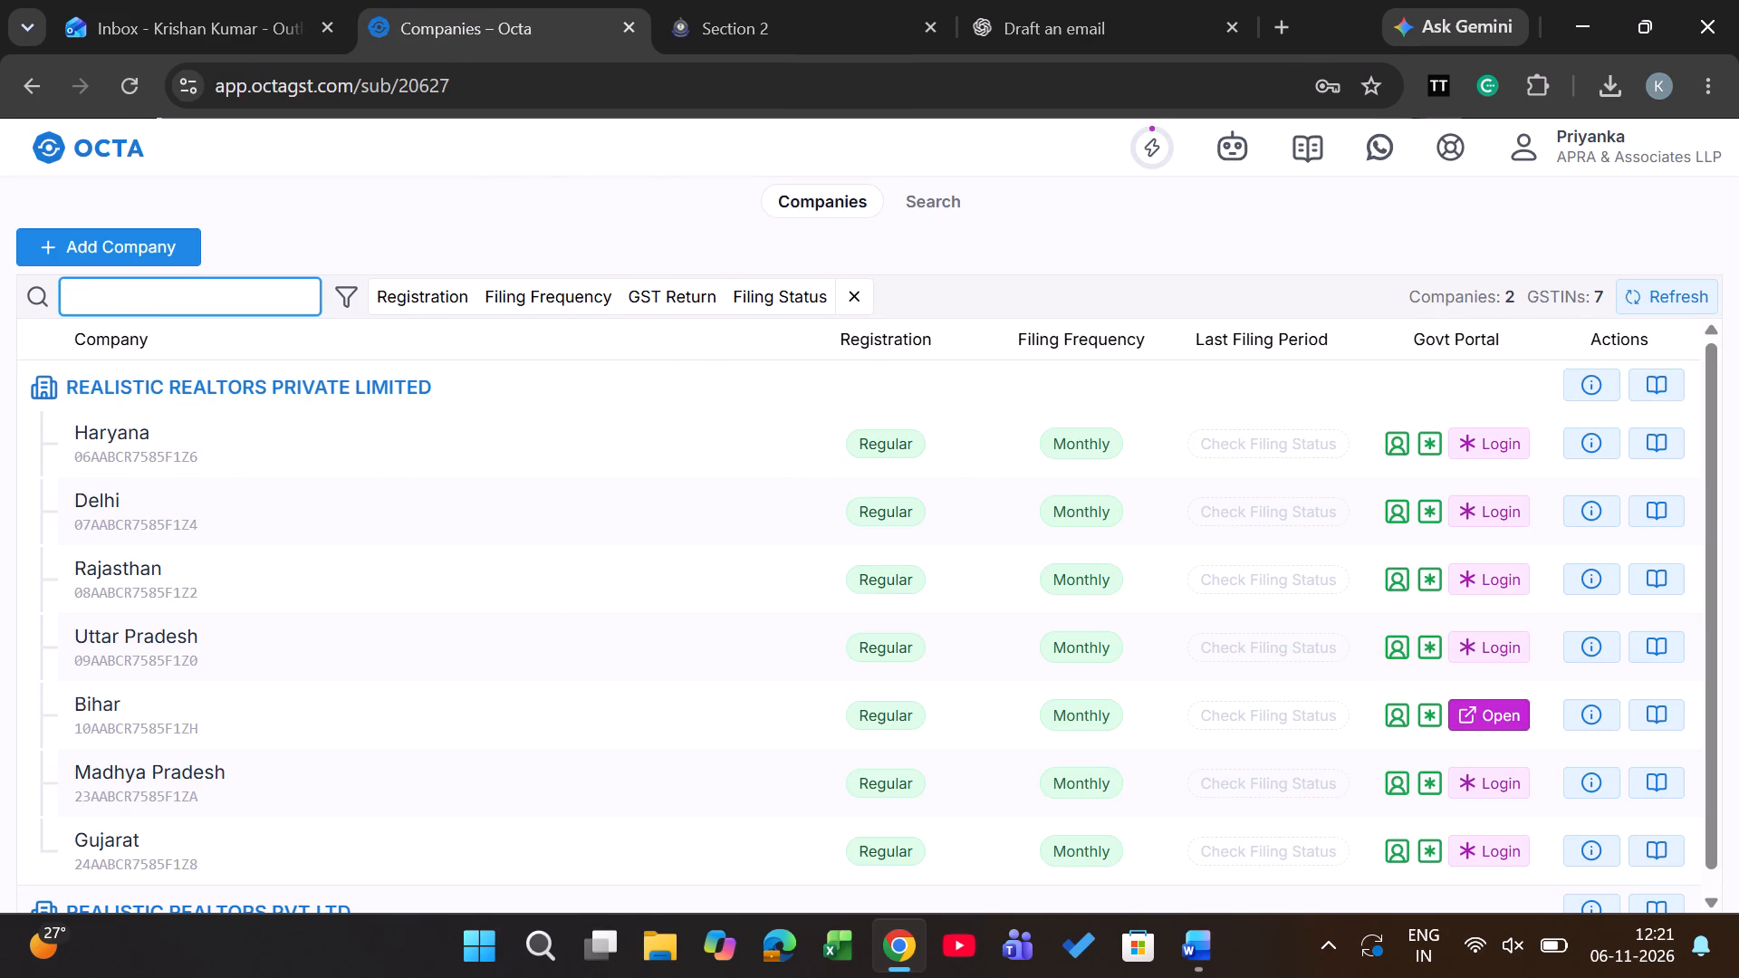
type("EMR")
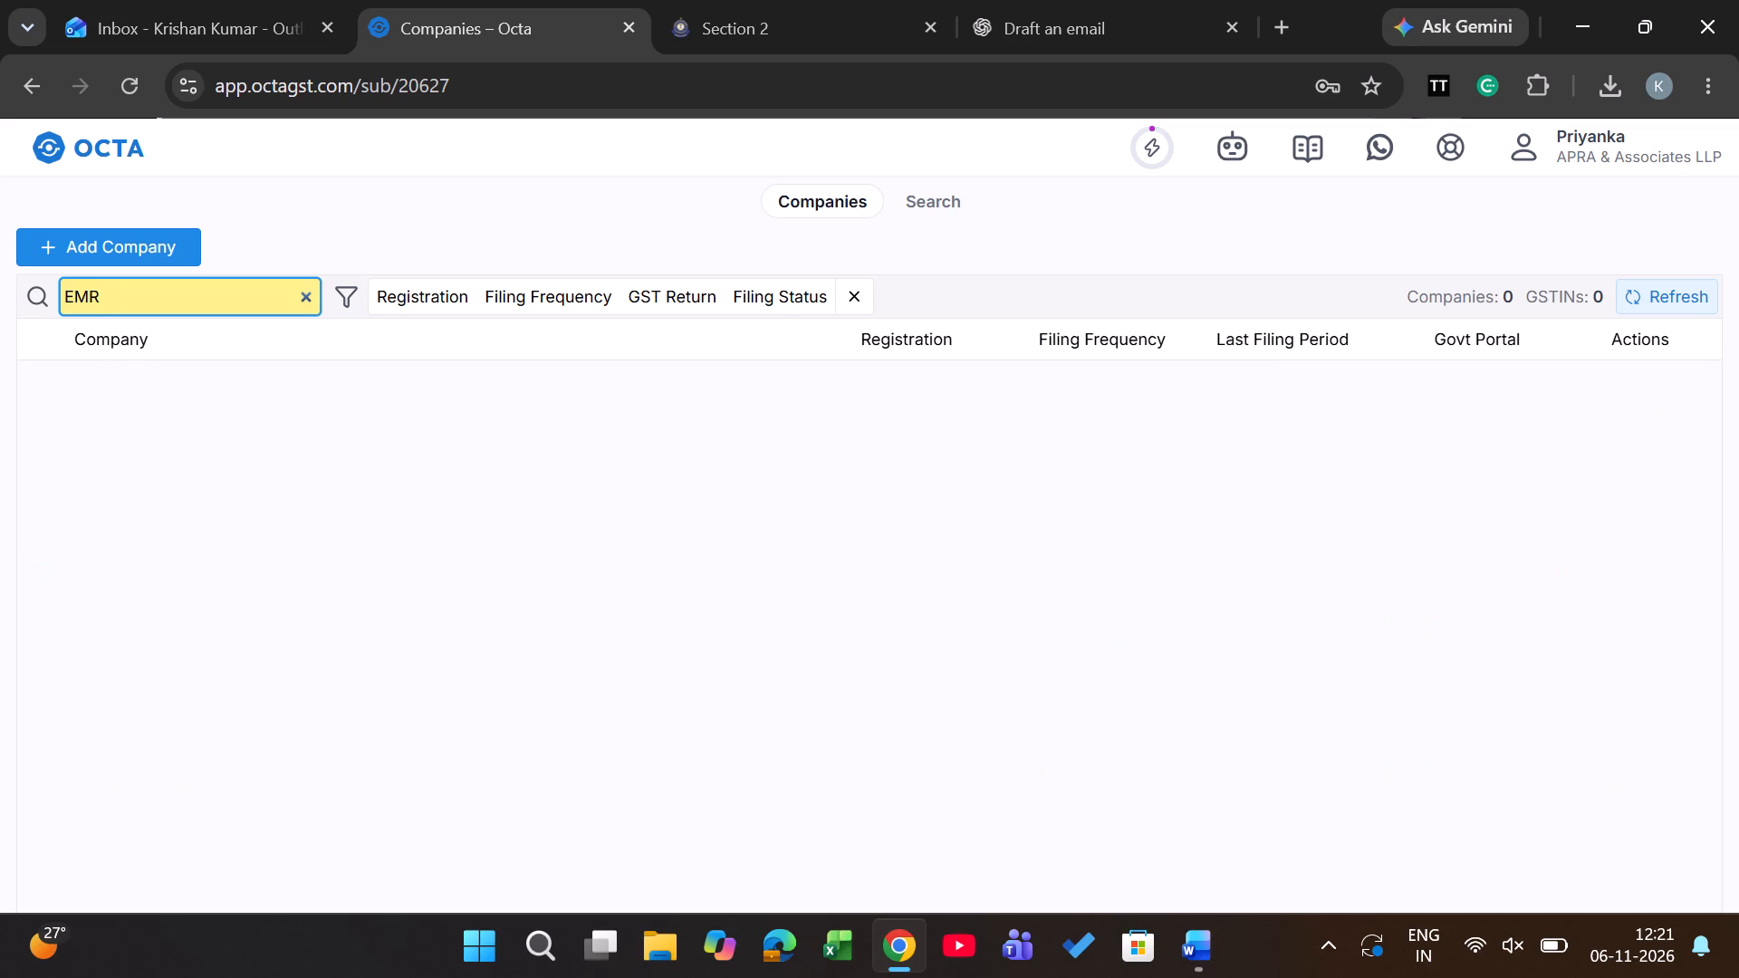
key("BackSpace")
key("BackSpace")
key("BackSpace")
key("BackSpace")
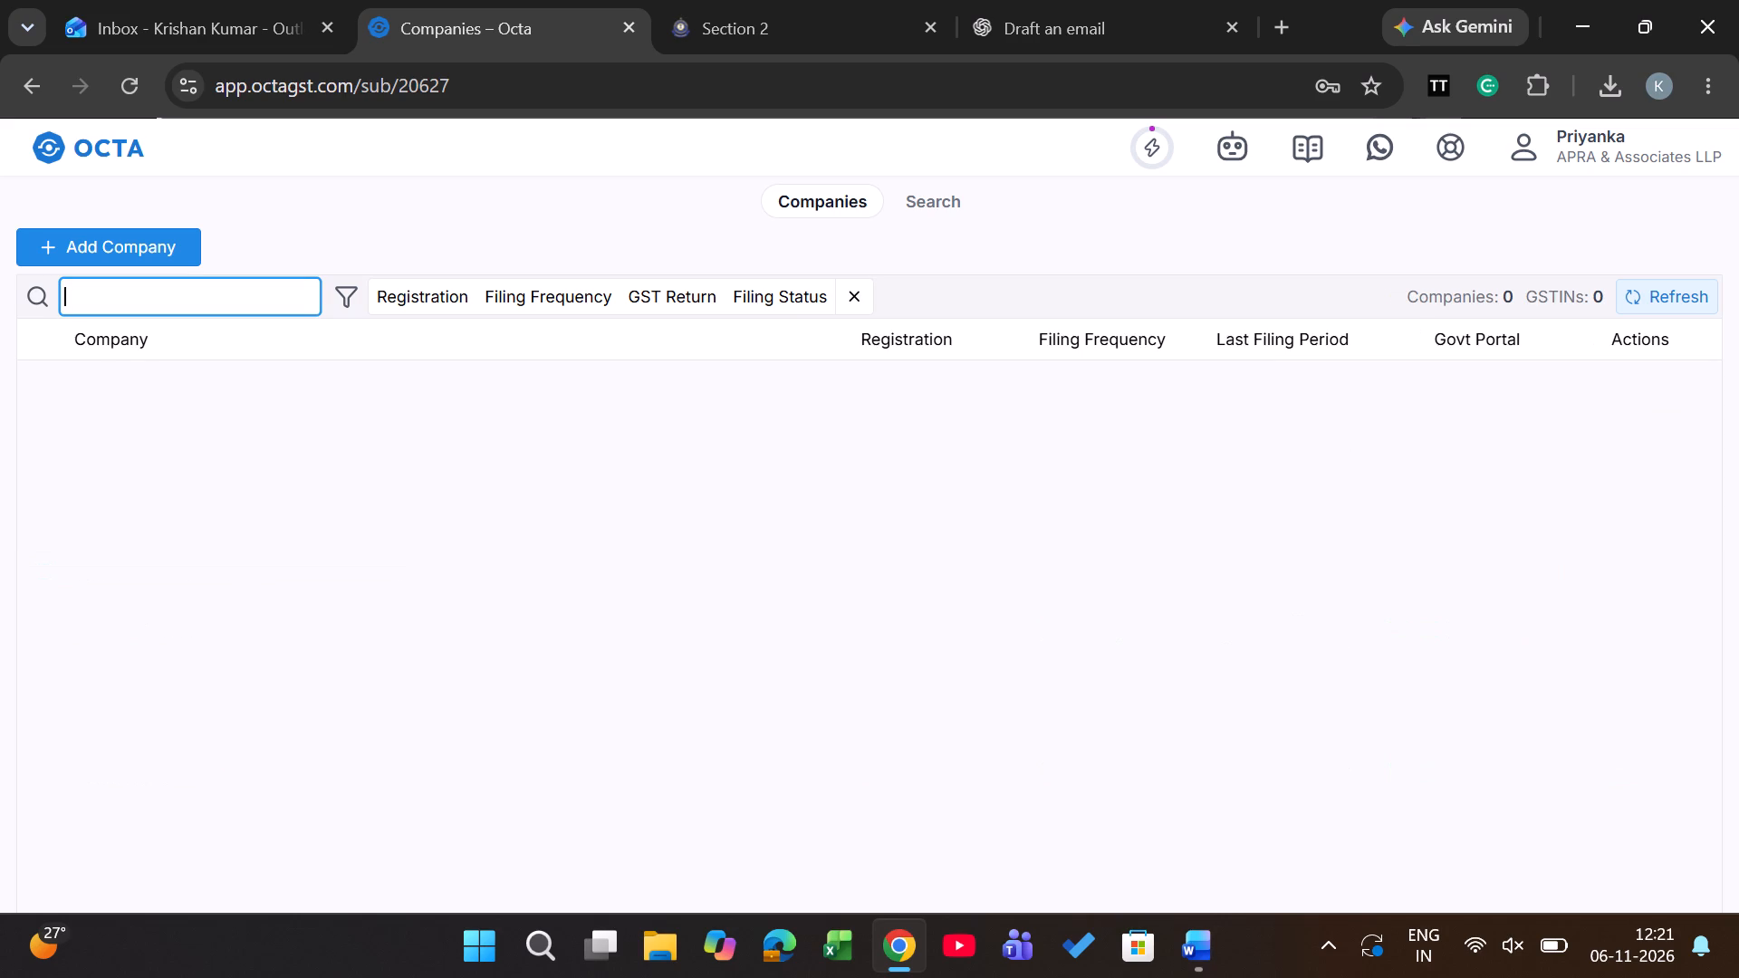